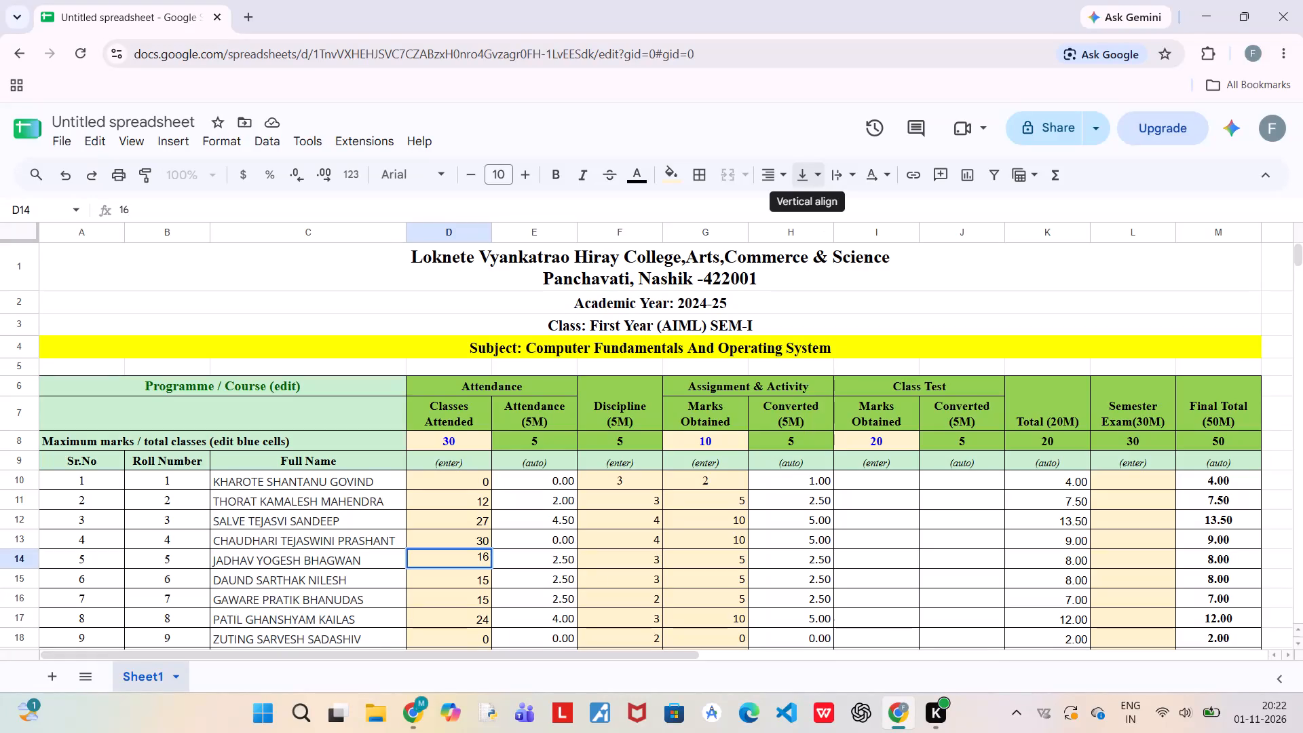
Set Classes Attended for roll number 5 to 17.
type("17")
key("BackSpace")
key("BackSpace")
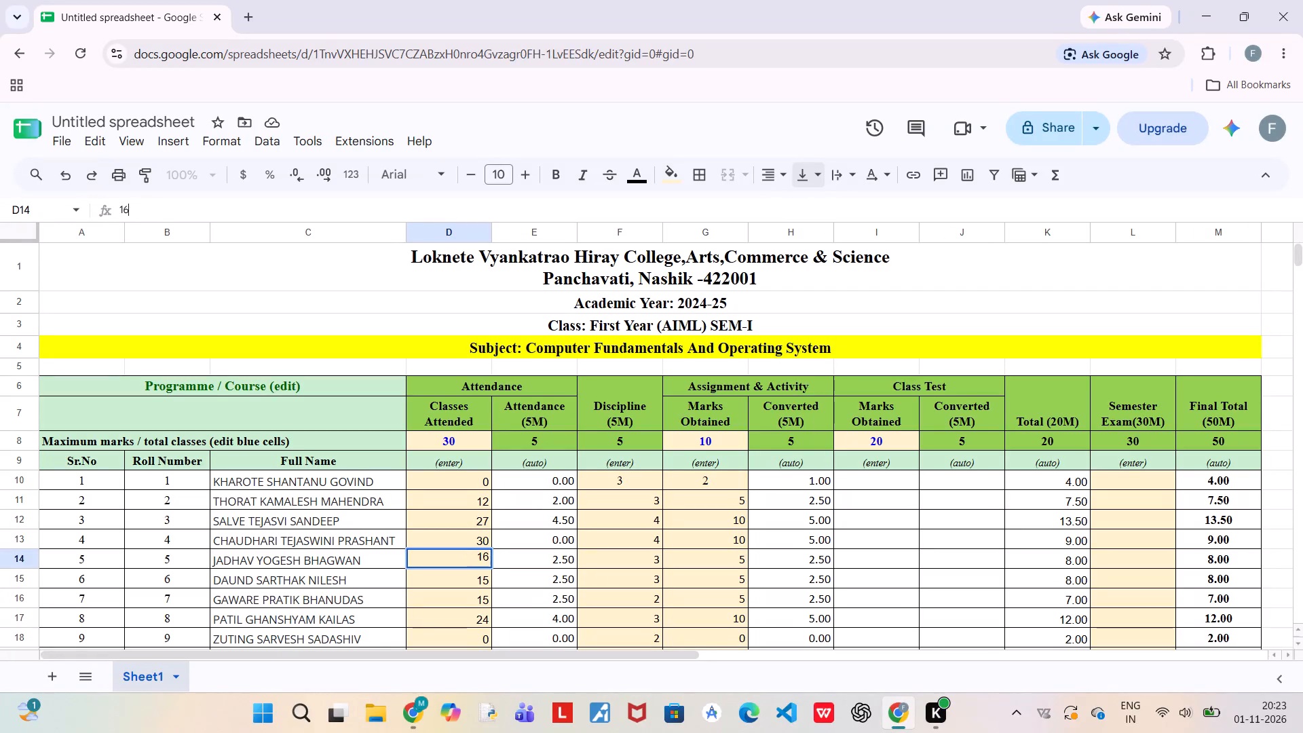
key("BackSpace")
key("7")
key("Down")
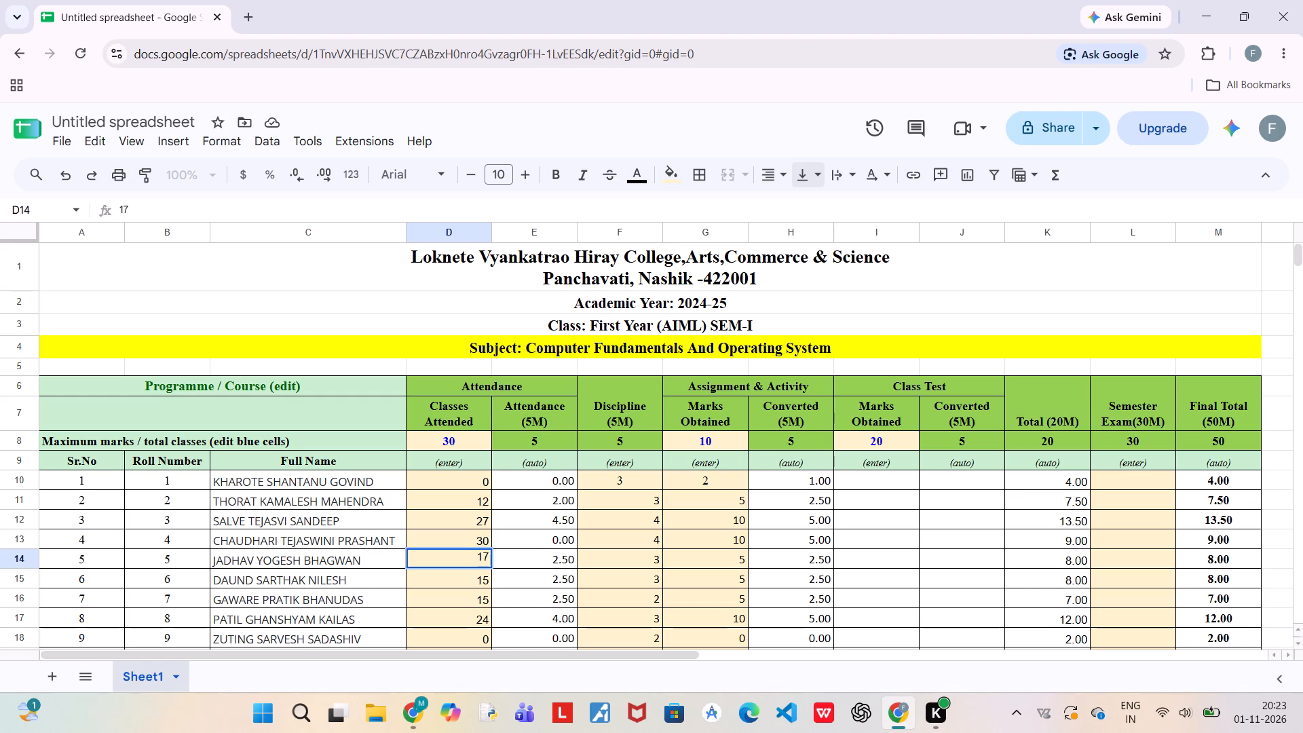
key("Down")
left_click(493, 570)
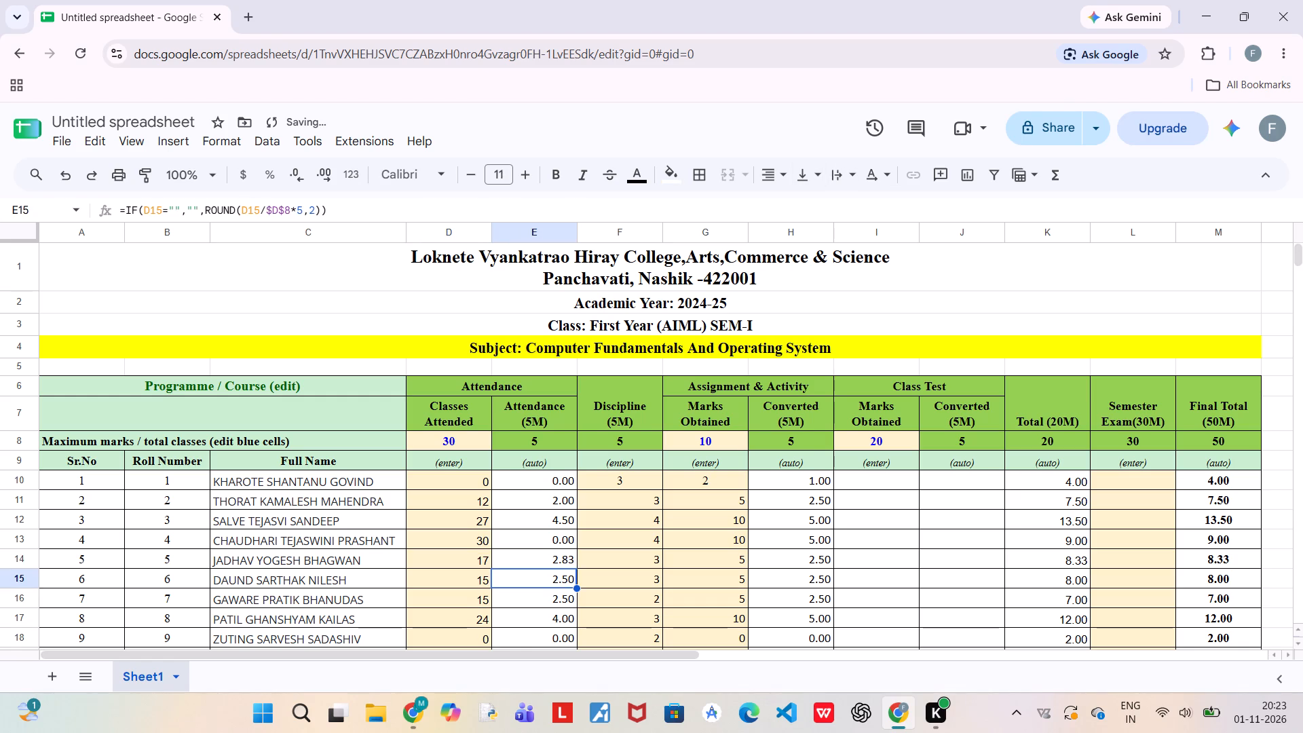
Set Classes Attended to 18 for roll number 6, 14 for roll number 7 and 16 for roll number 8.
key("Left")
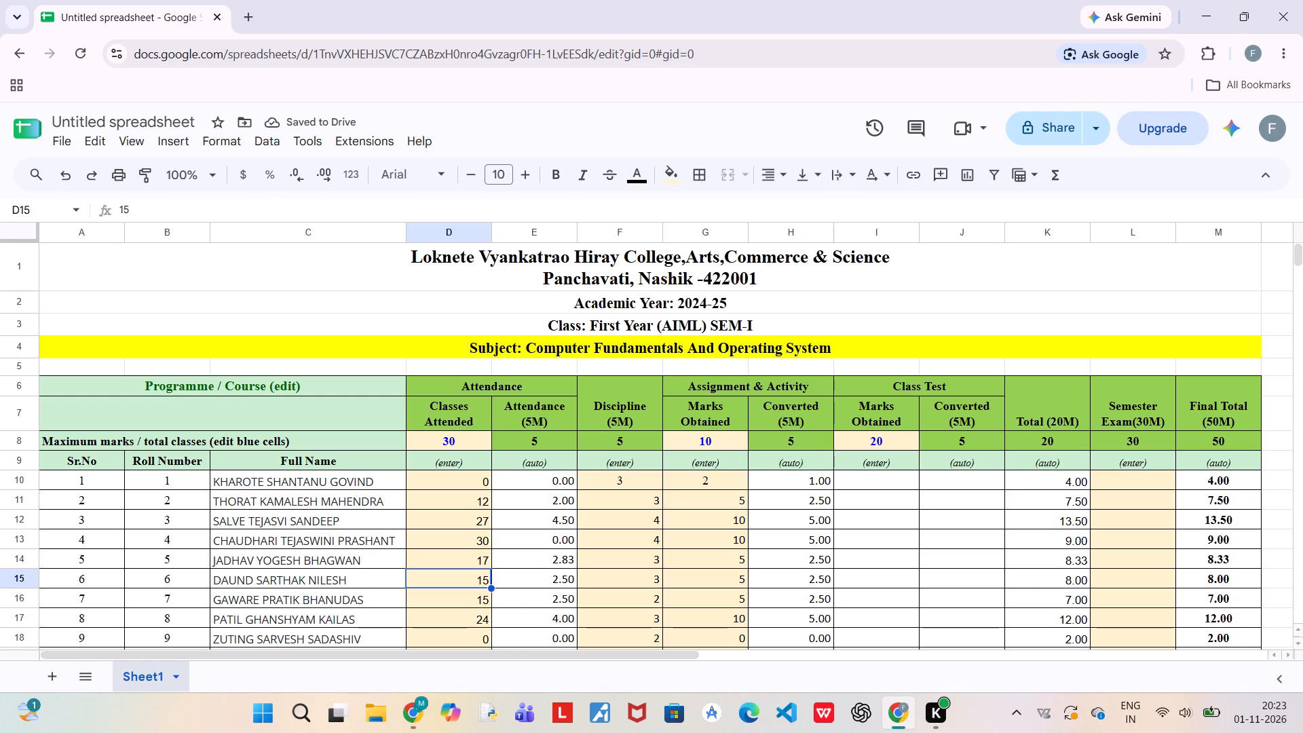
type("18")
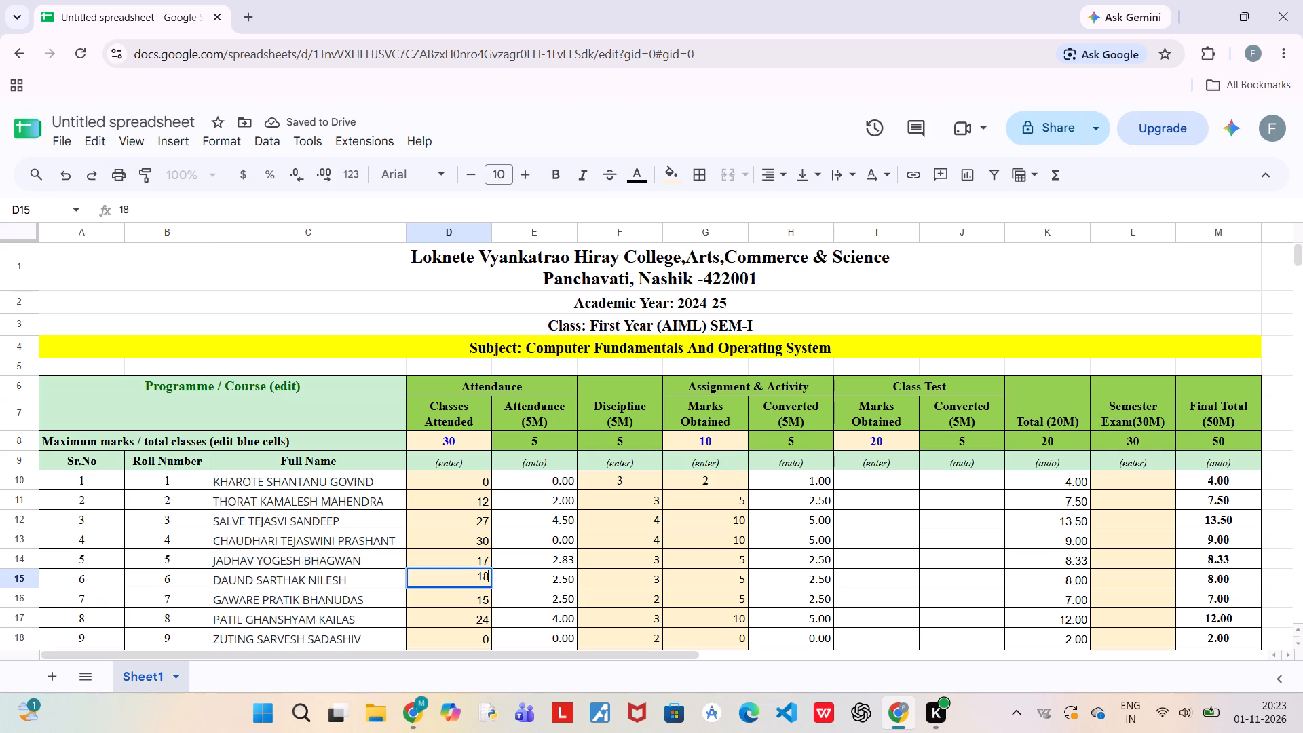
key("Down")
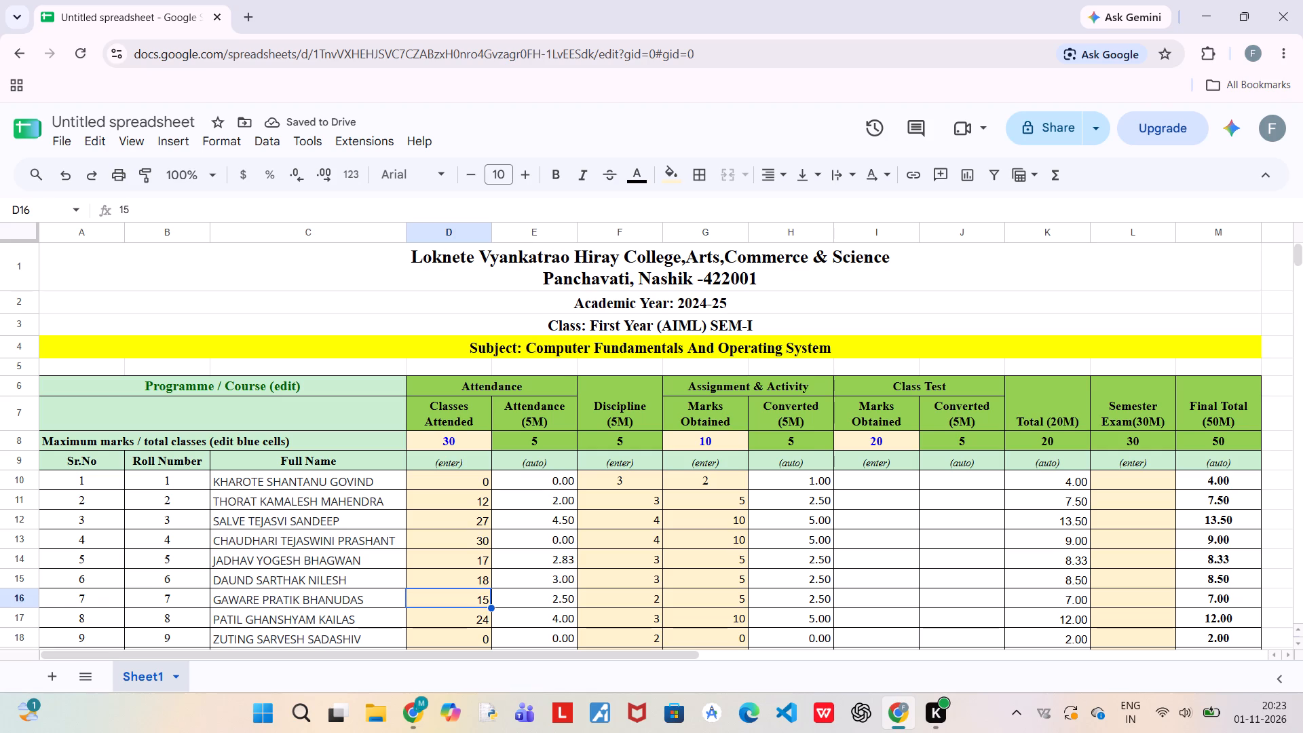
key("Down")
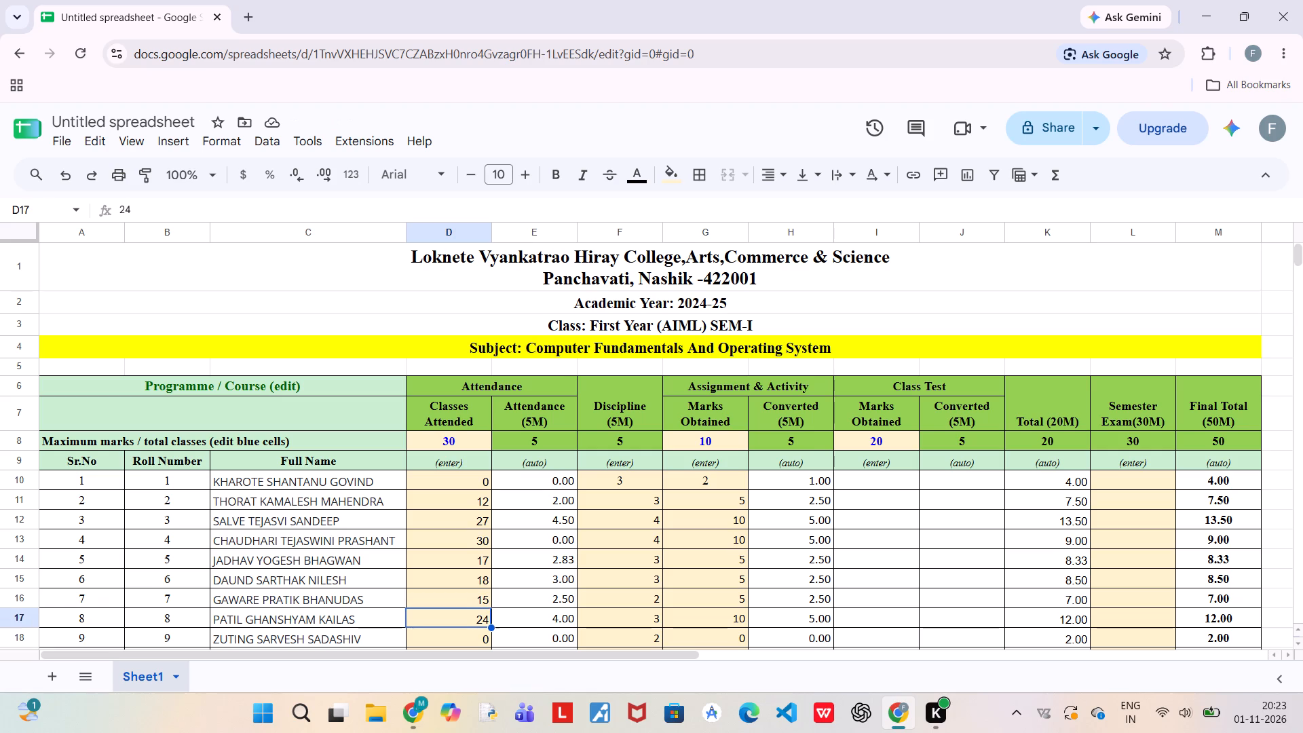
key("Up")
type("14")
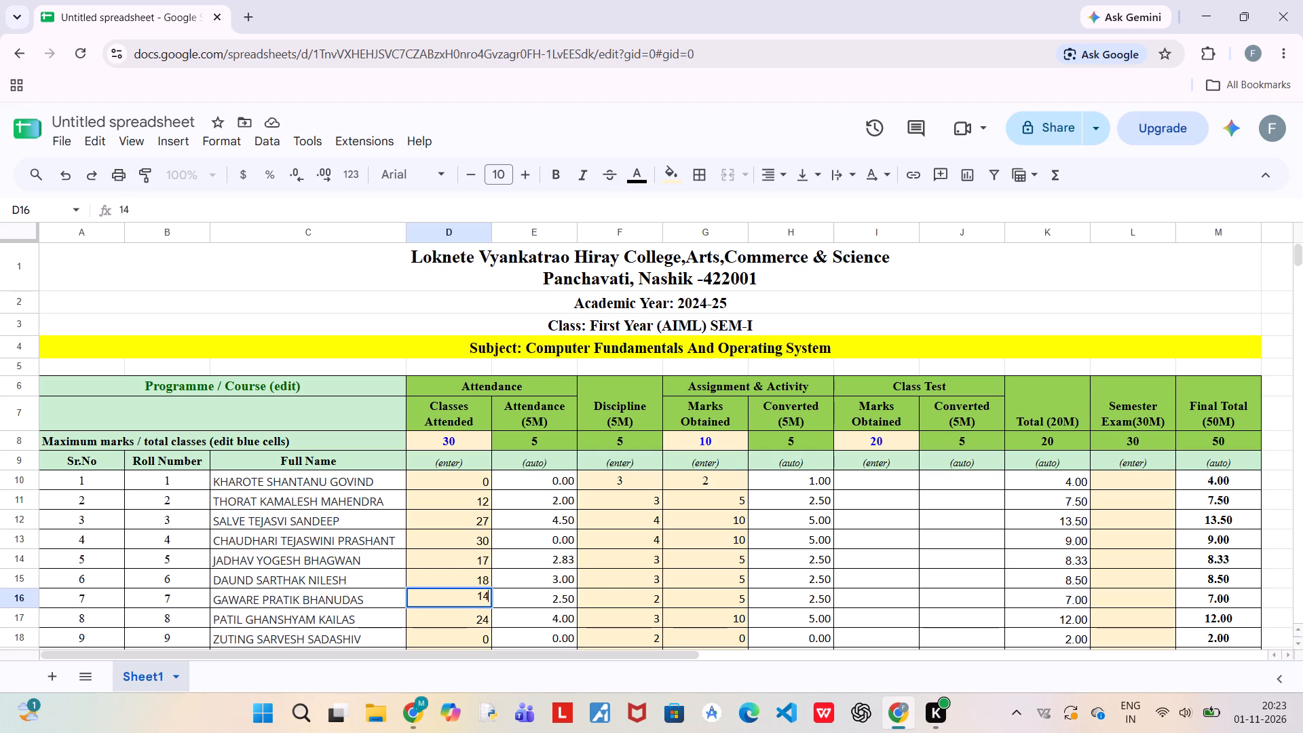
key("Down")
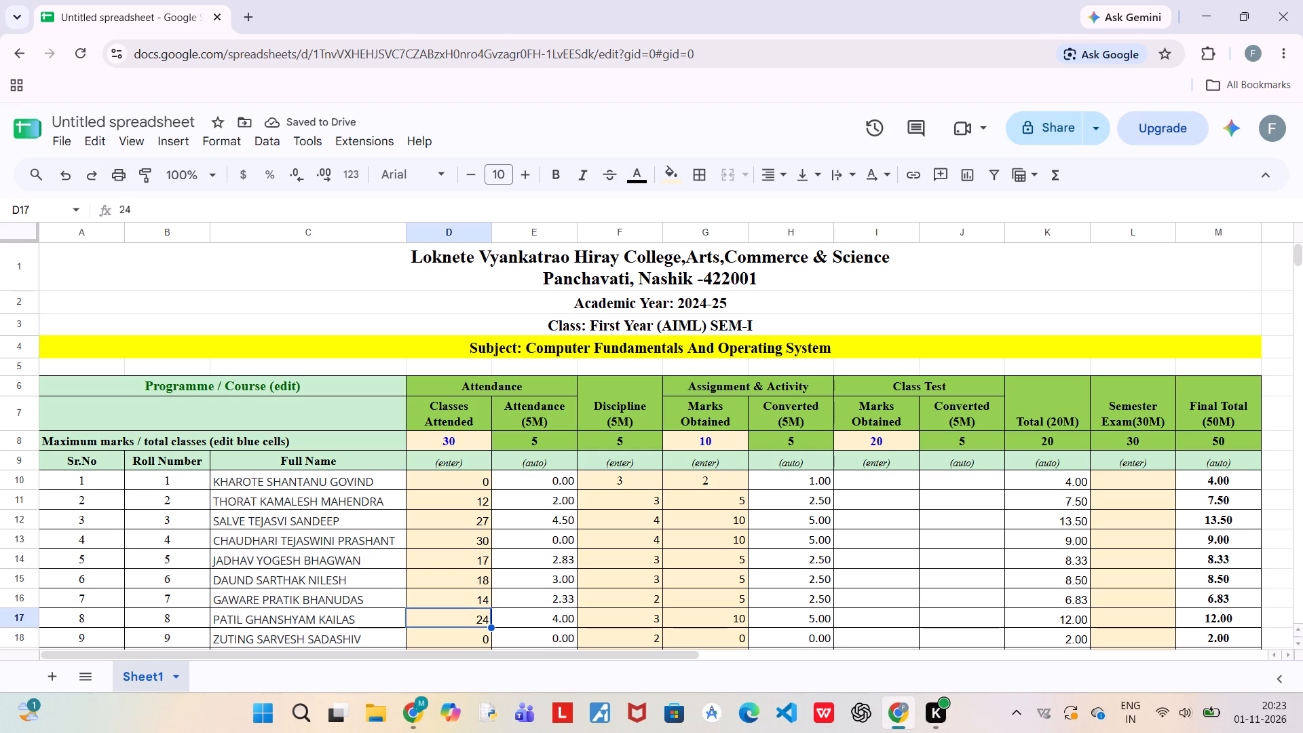
type("16")
key("Down")
Set Classes Attended to 5 for roll number 10 and 26 for roll number 11.
key("Down")
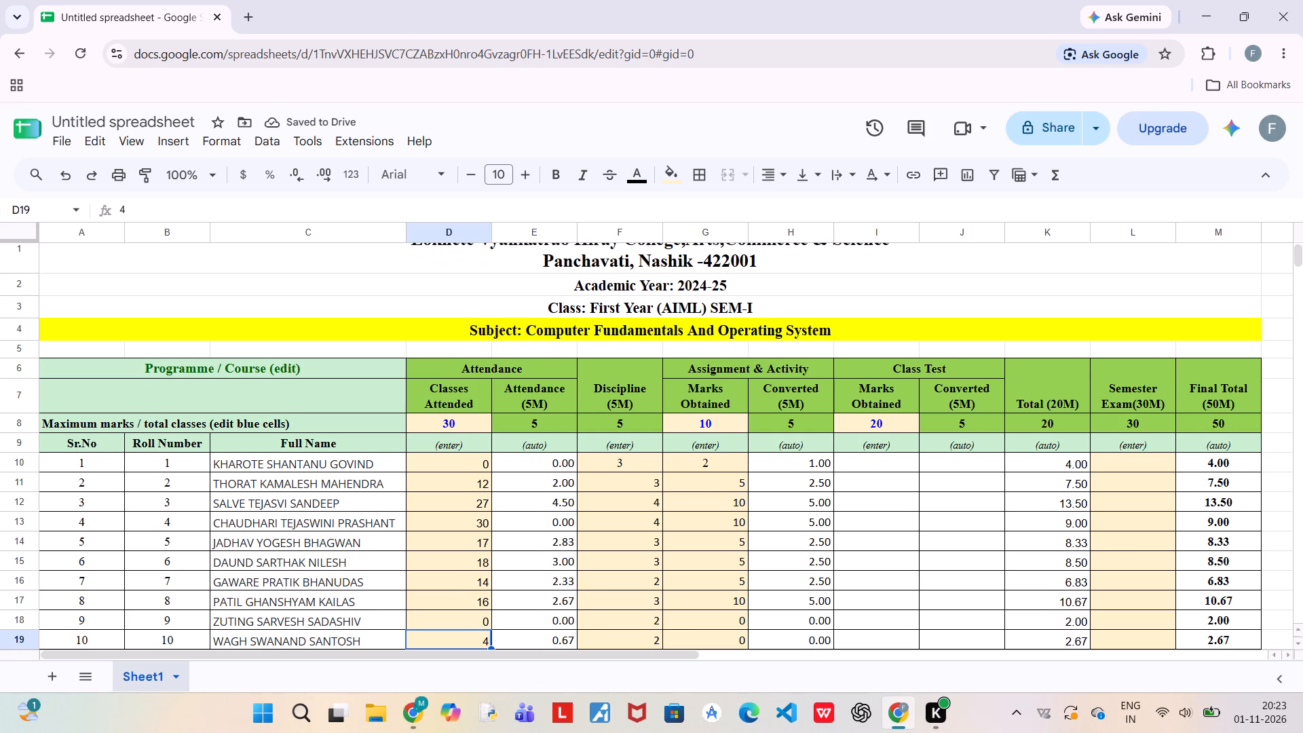
key("6")
key("Down")
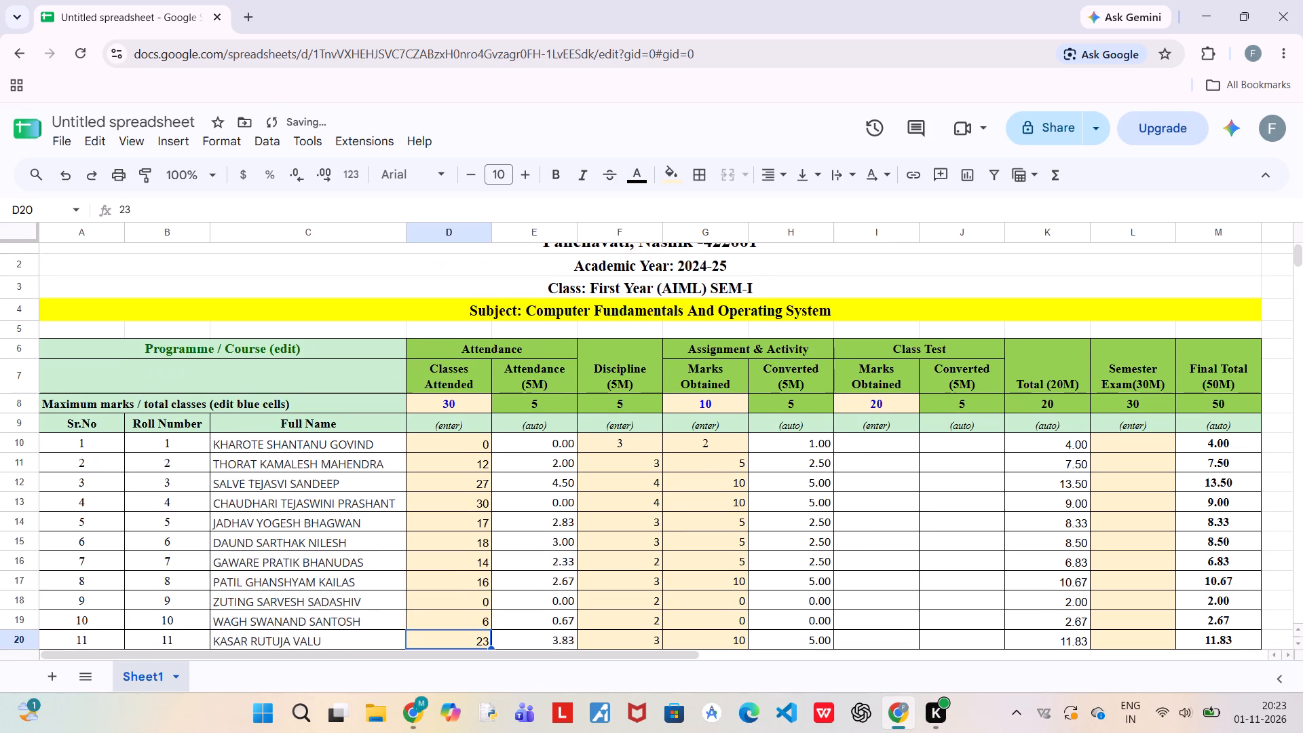
key("Up")
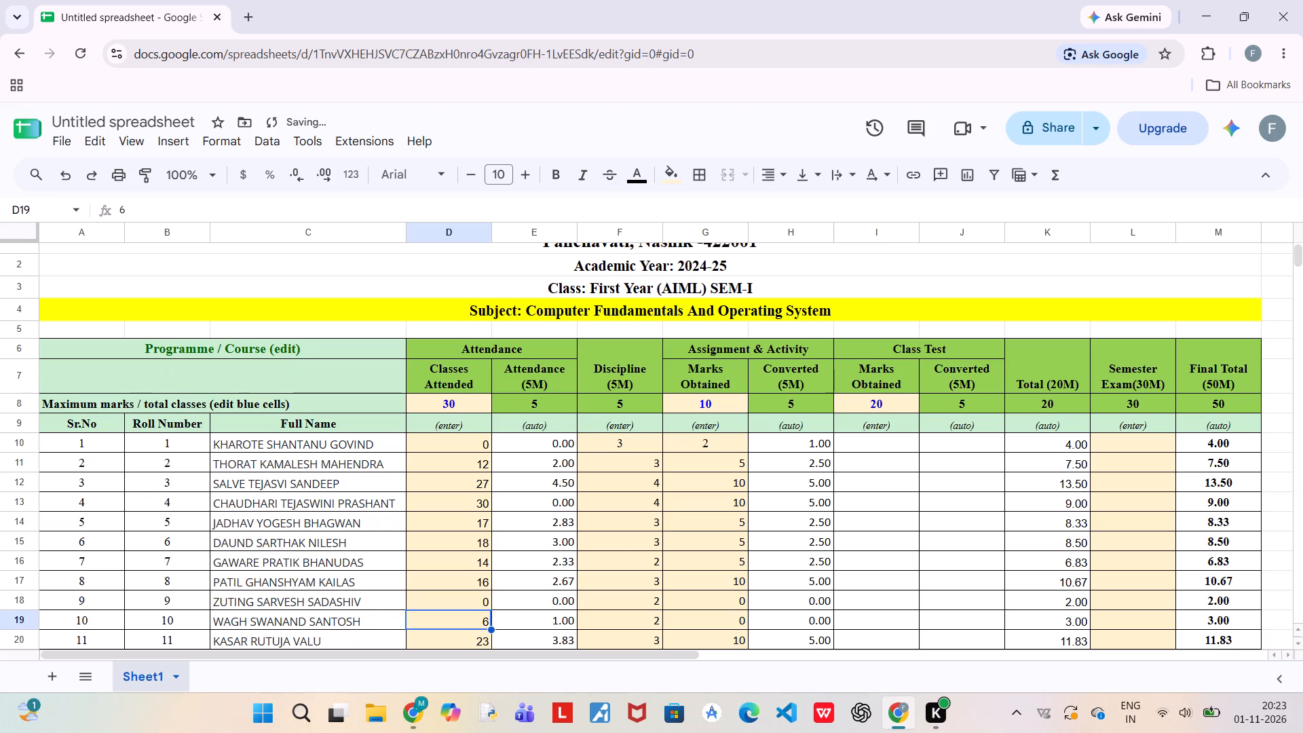
key("5")
key("Down")
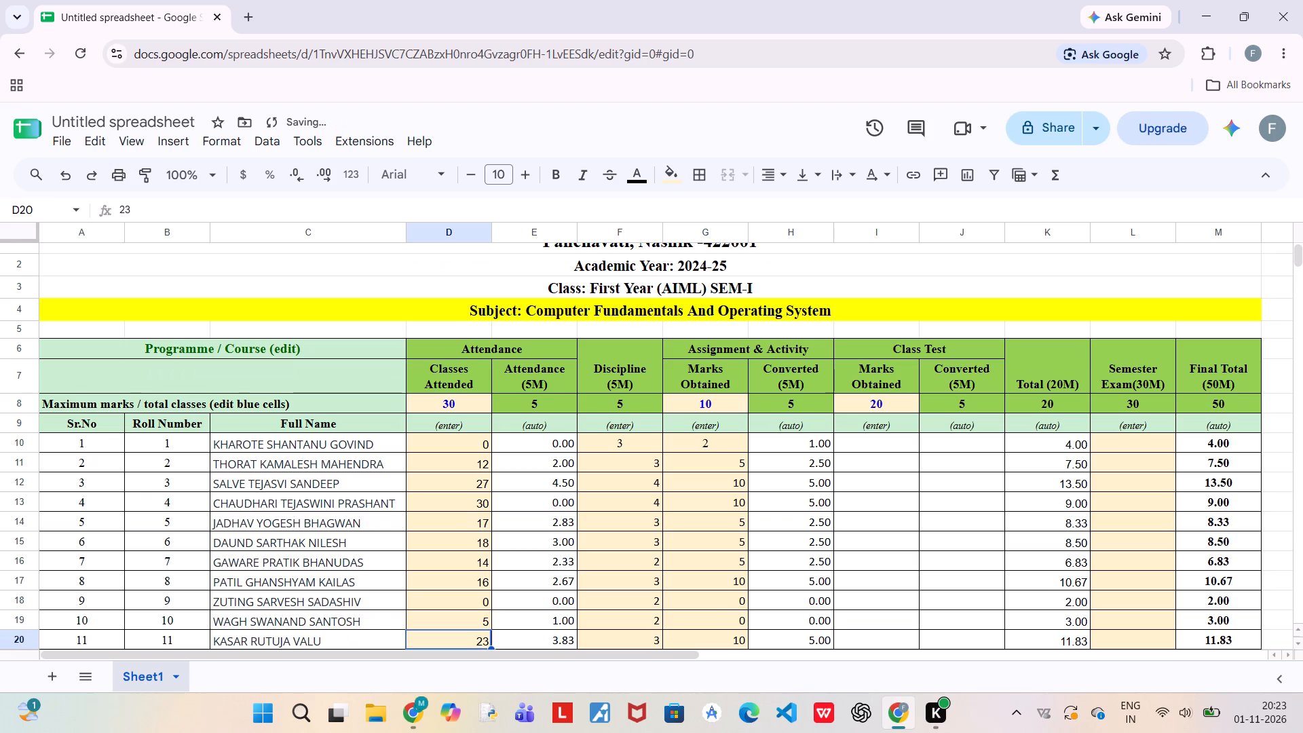
key("2")
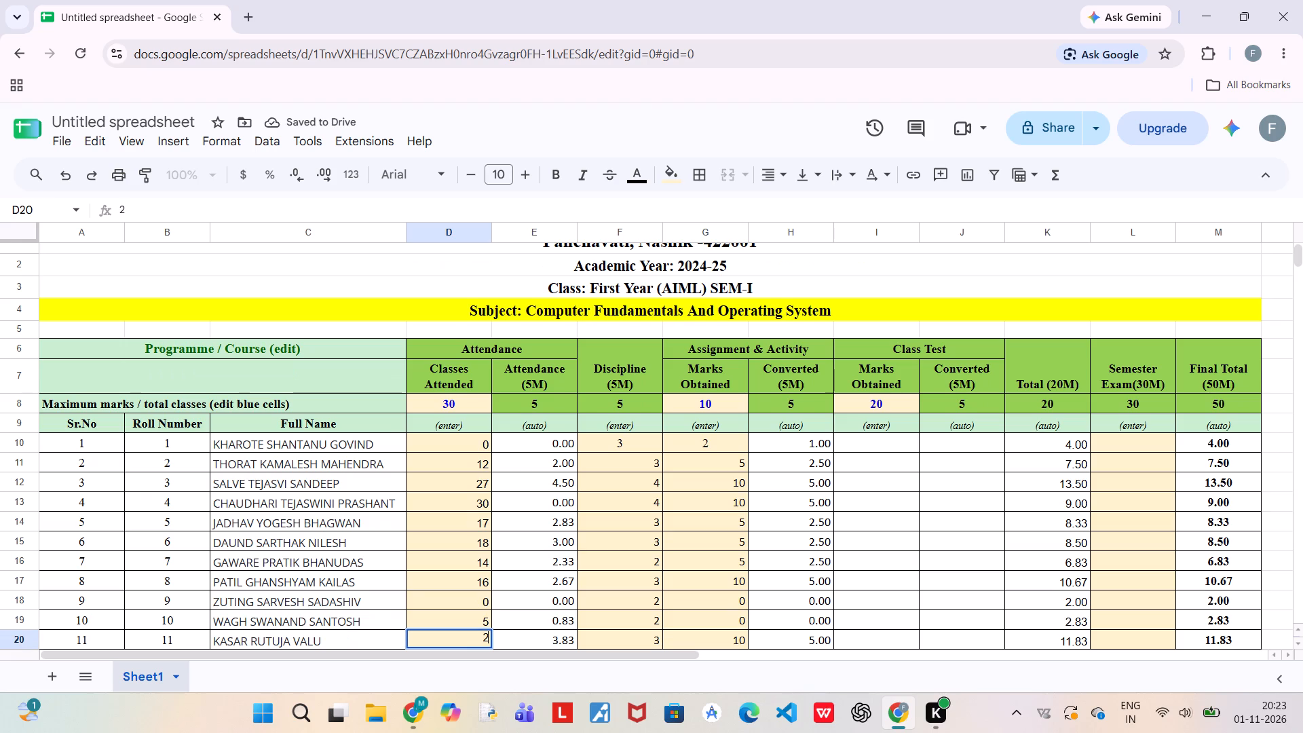
key("6")
key("Down")
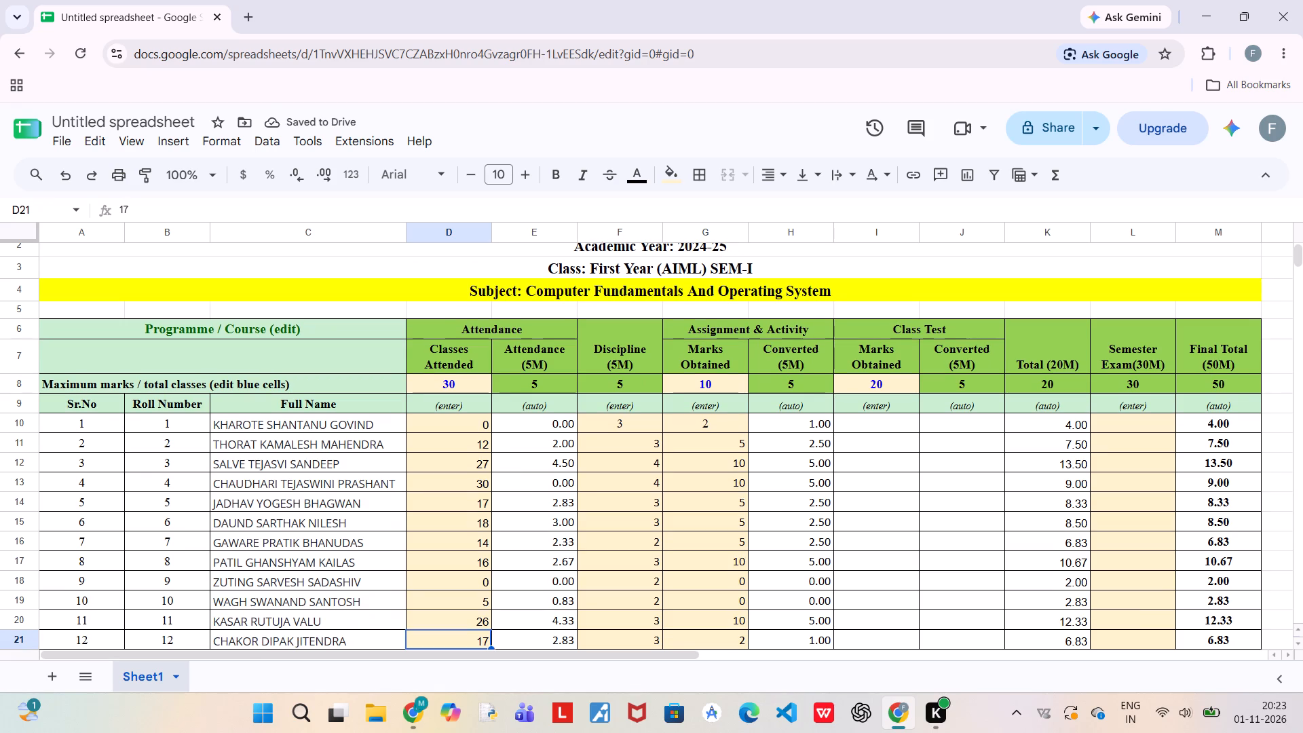
Set Classes Attended to 18 for roll number 12 and 24 for roll number 14.
type("16")
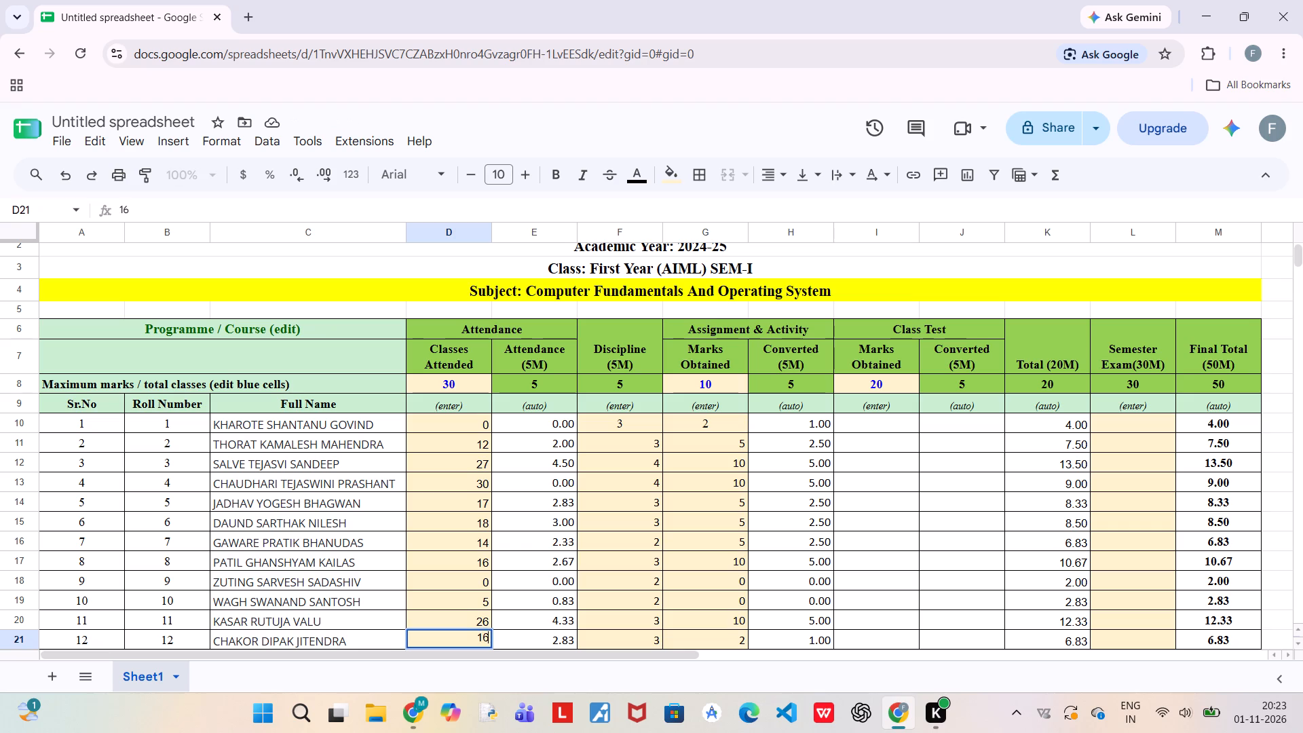
key("BackSpace")
key("8")
key("Down")
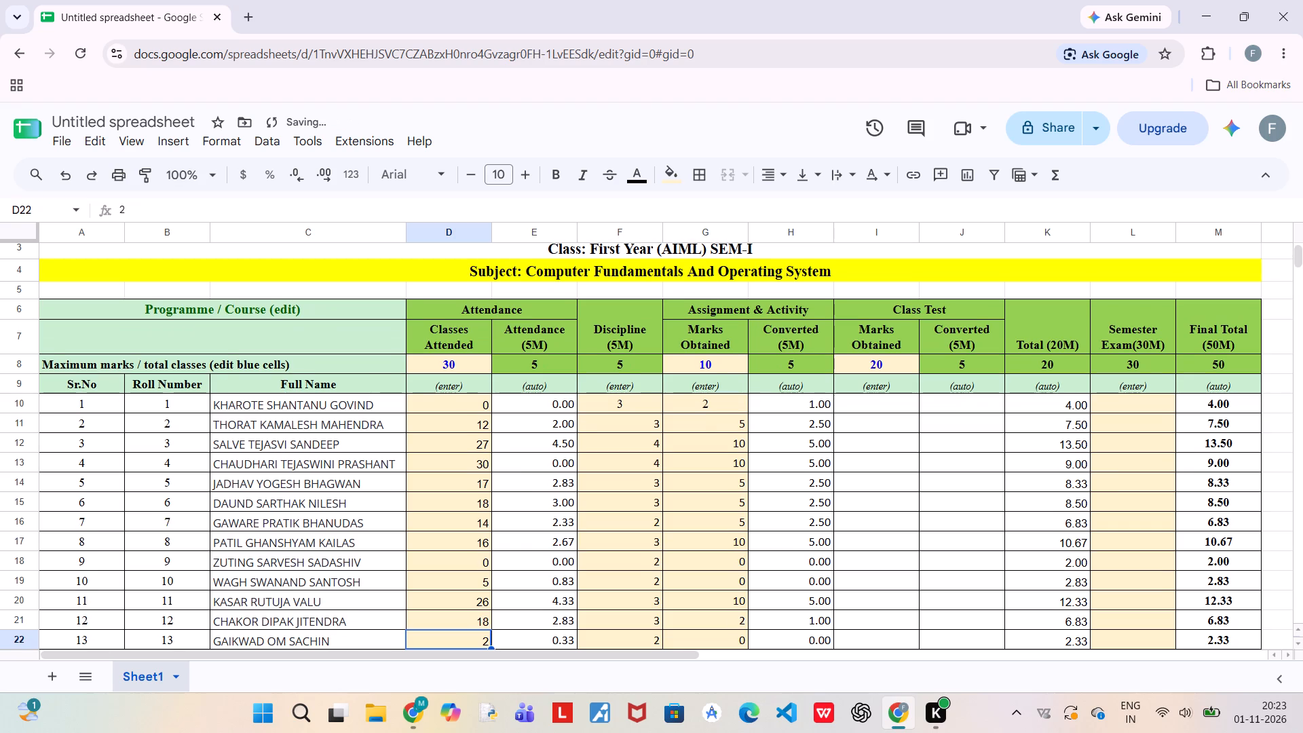
key("Down")
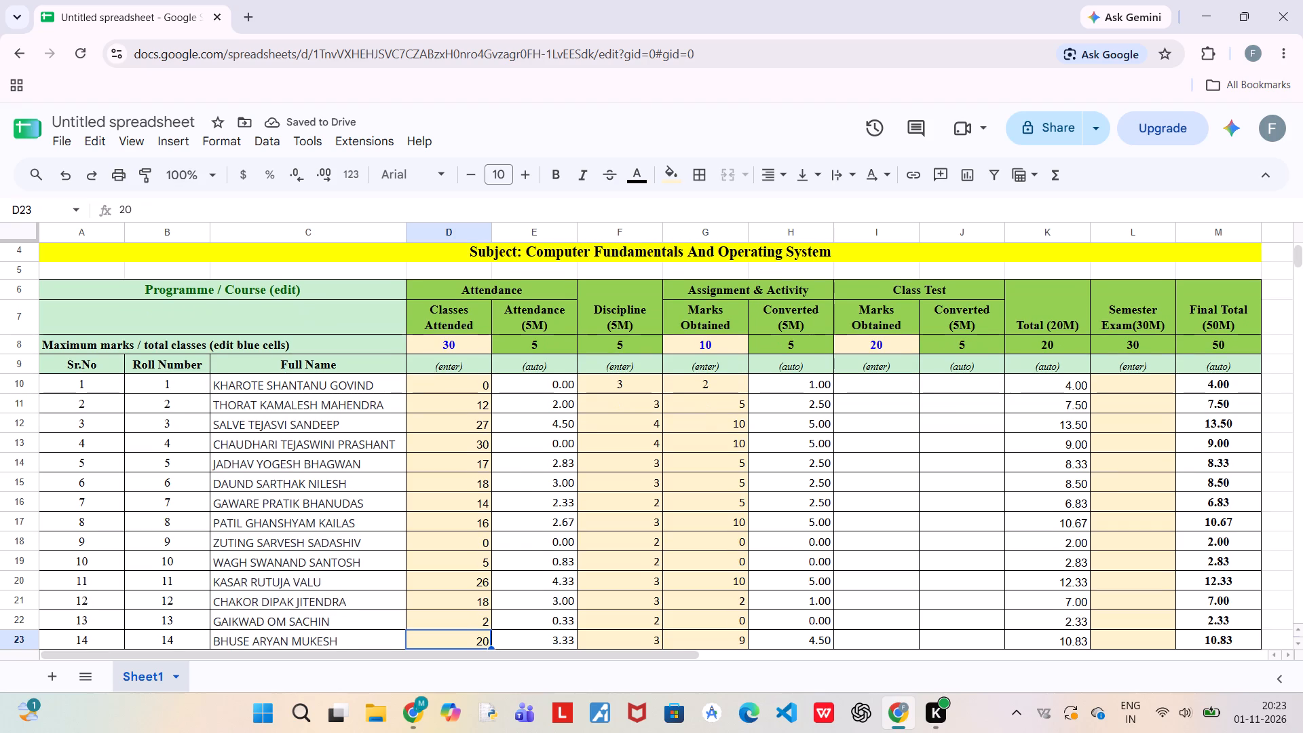
key("2")
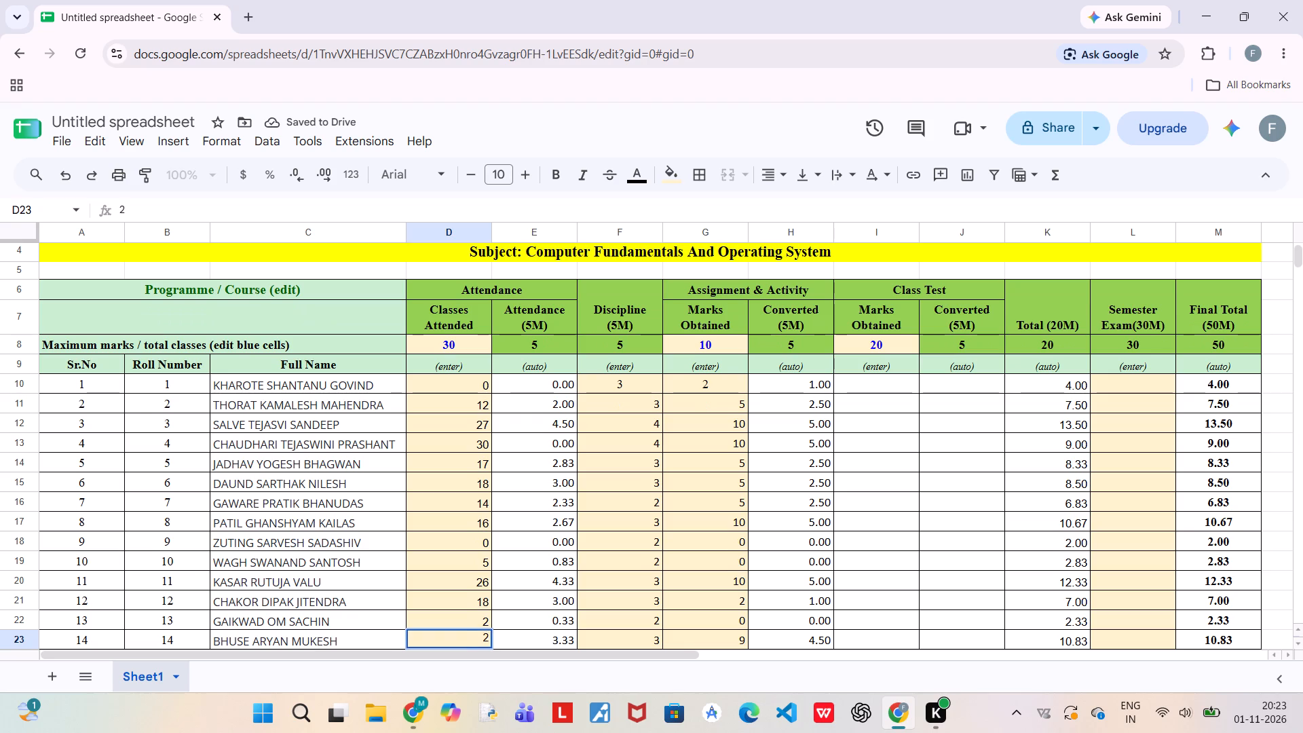
key("4")
key("Down")
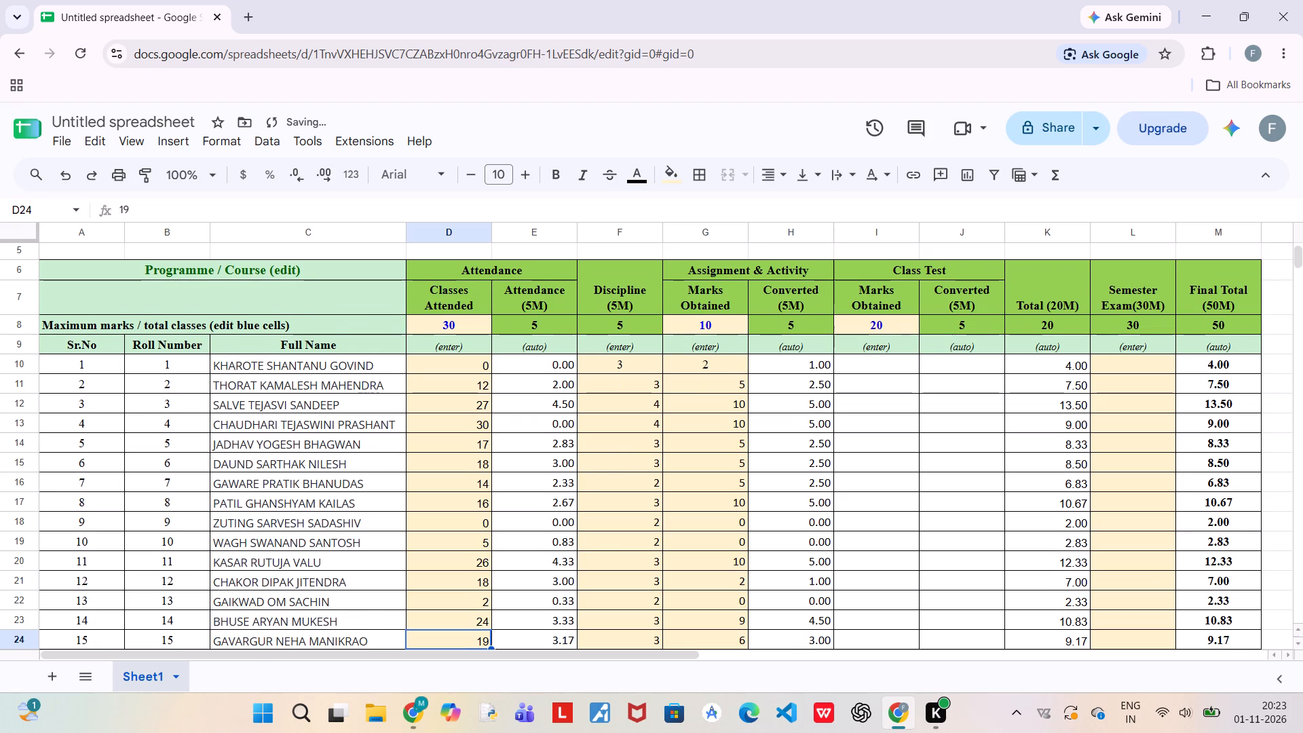
Set Classes Attended to 20 for both roll numbers 15 and 16.
key("Down")
key("Up")
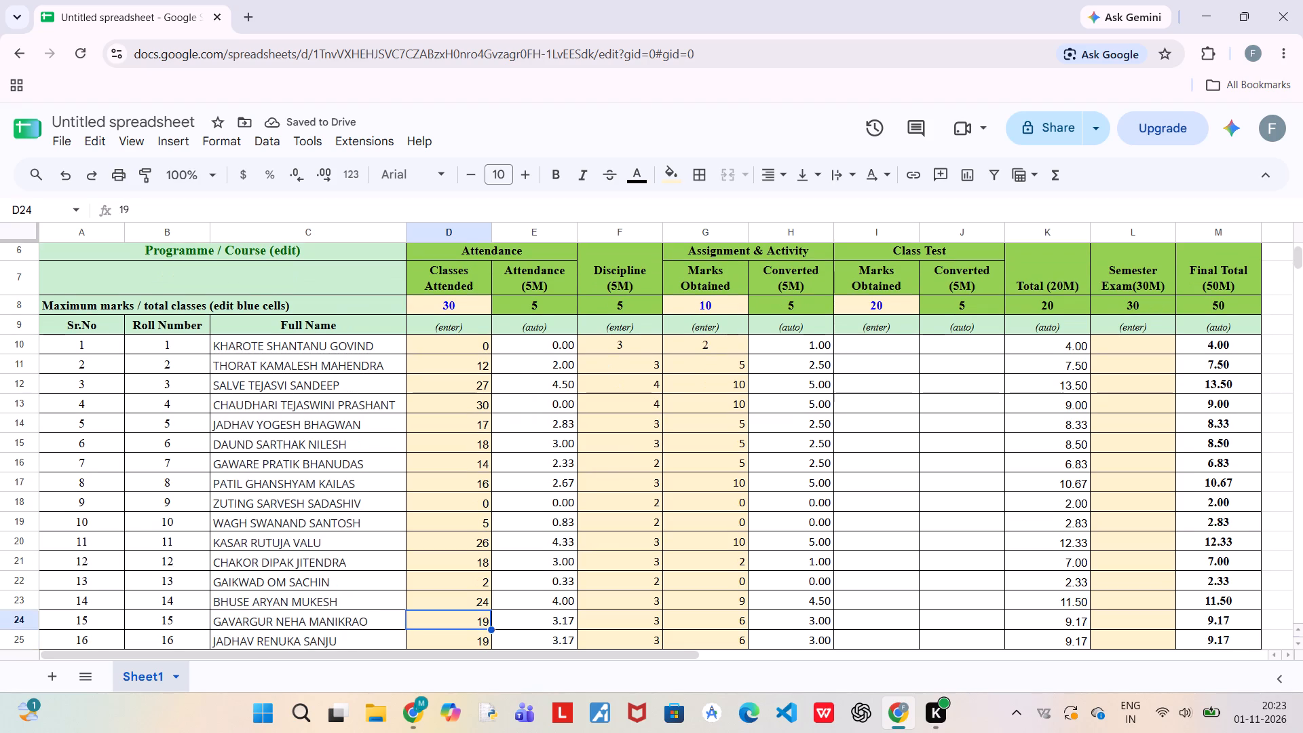
type("20")
key("Down")
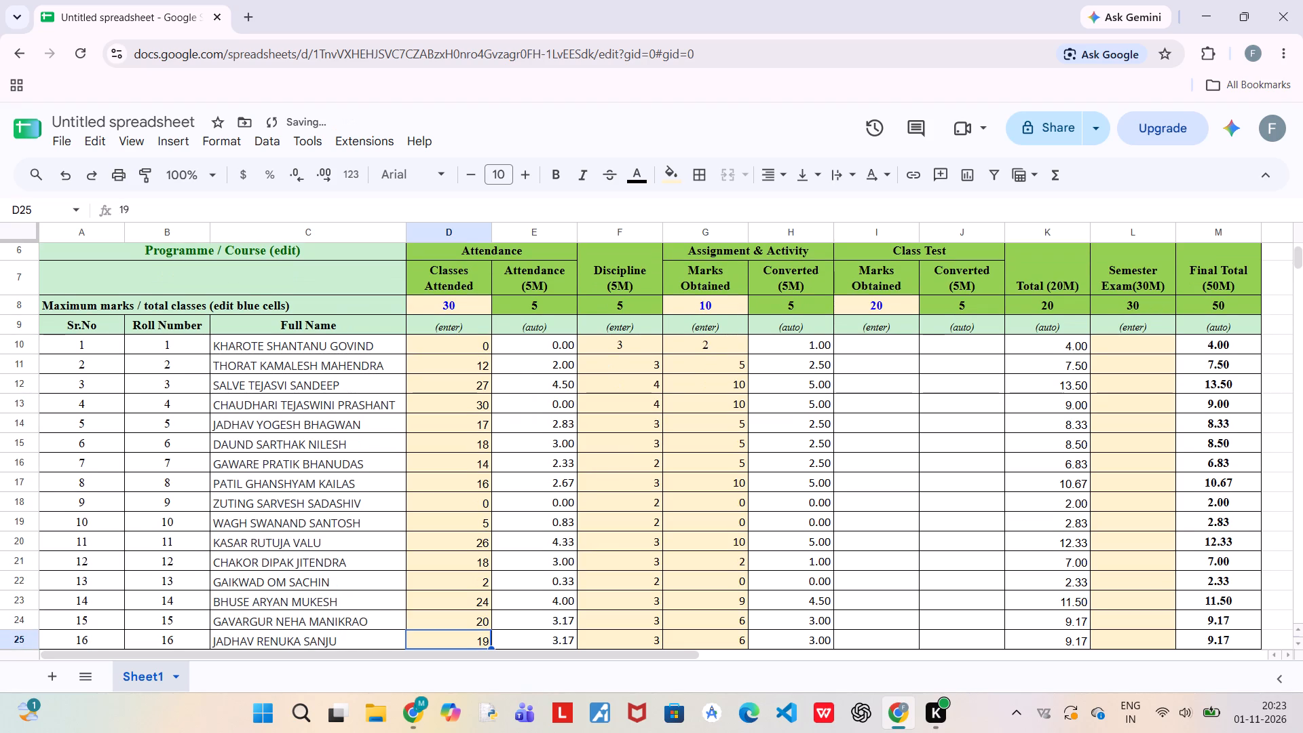
key("2")
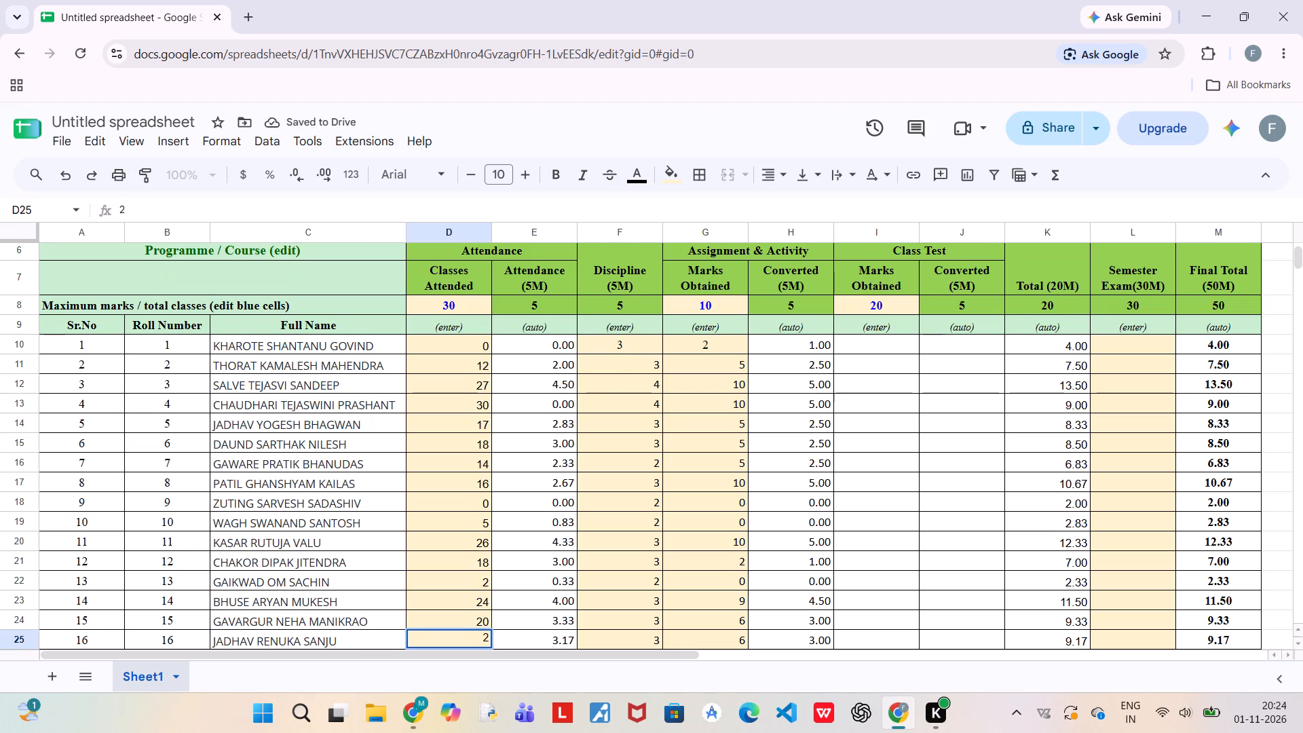
key("0")
key("Down")
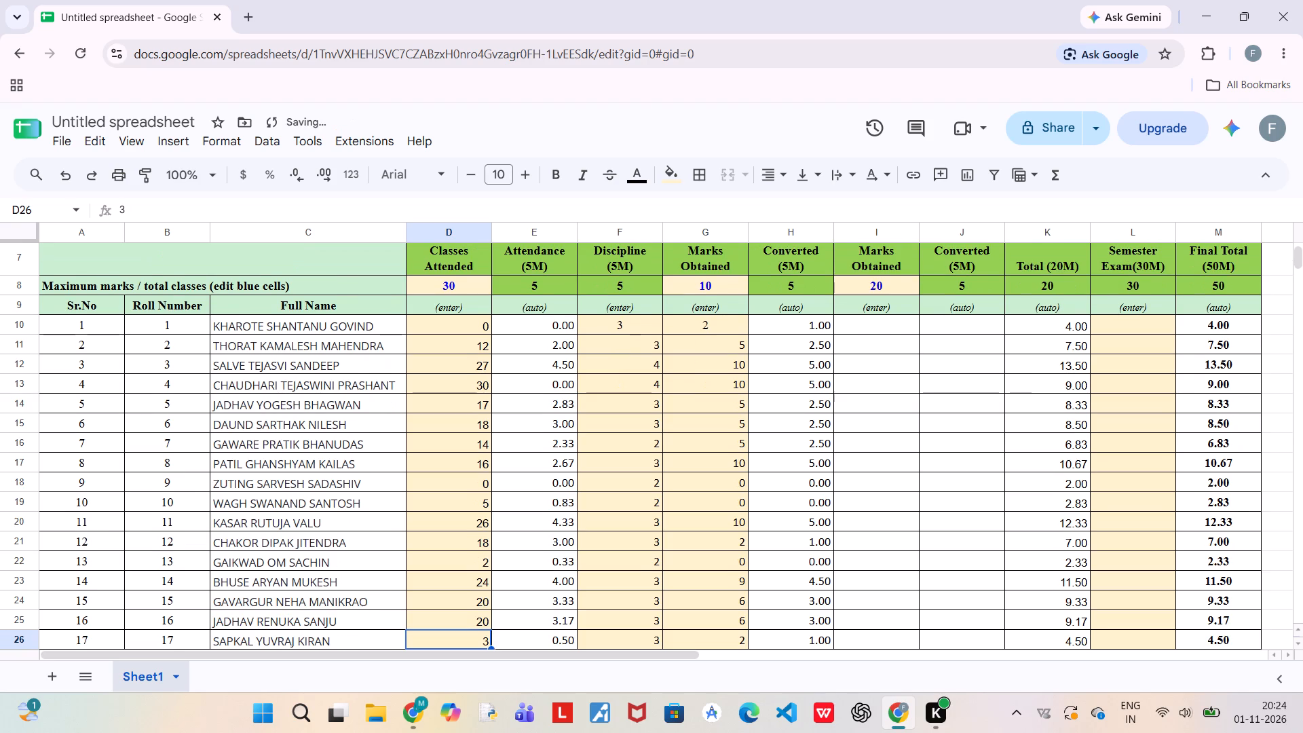
Set Classes Attended to 23 for both roll numbers 18 and 19.
key("Down")
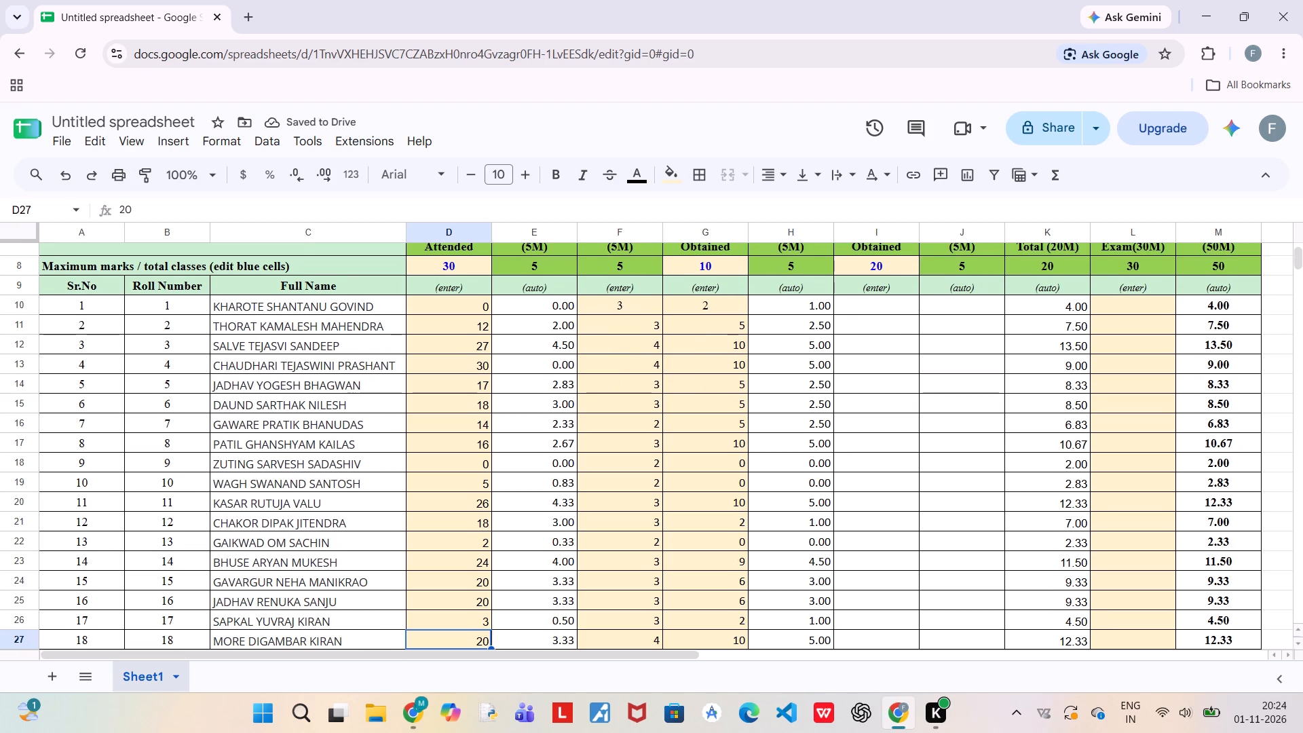
type("24")
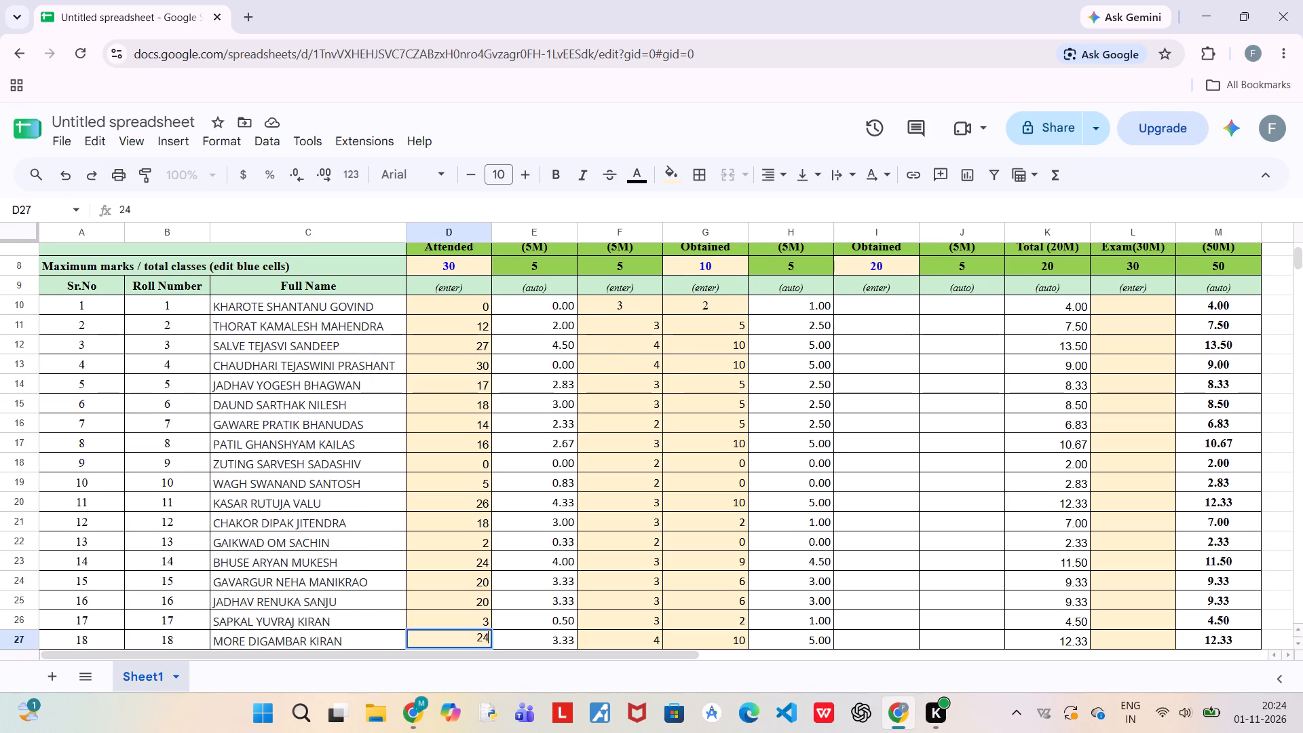
key("BackSpace")
key("3")
key("Down")
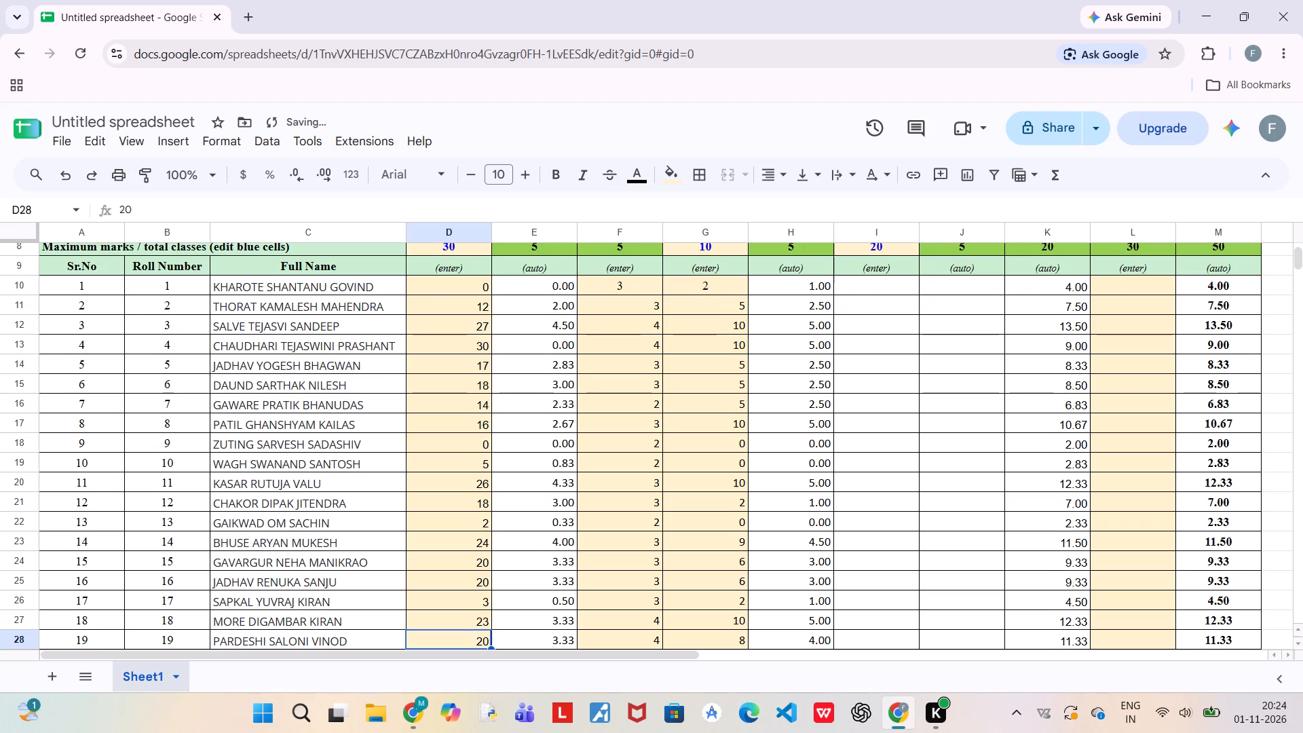
type("23")
key("Down")
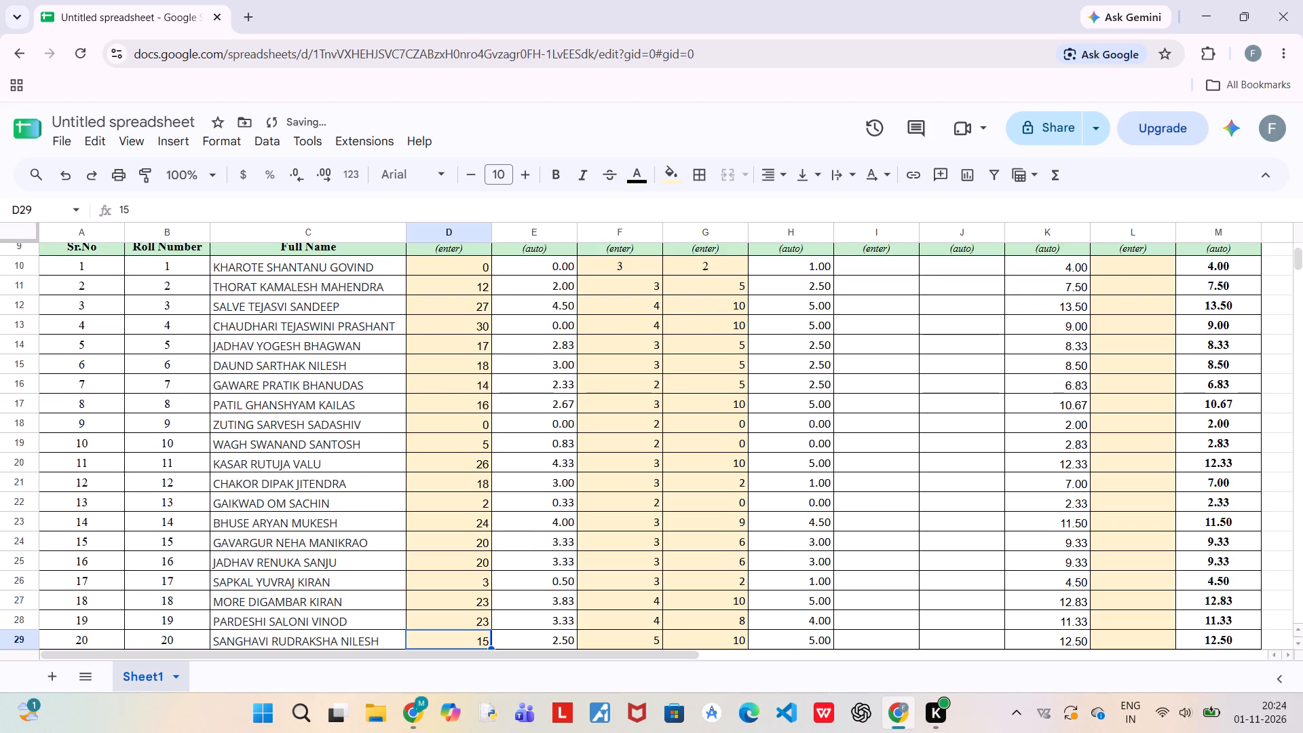
Set Classes Attended to 26 for roll number 20 and 30 for roll number 21.
key("2")
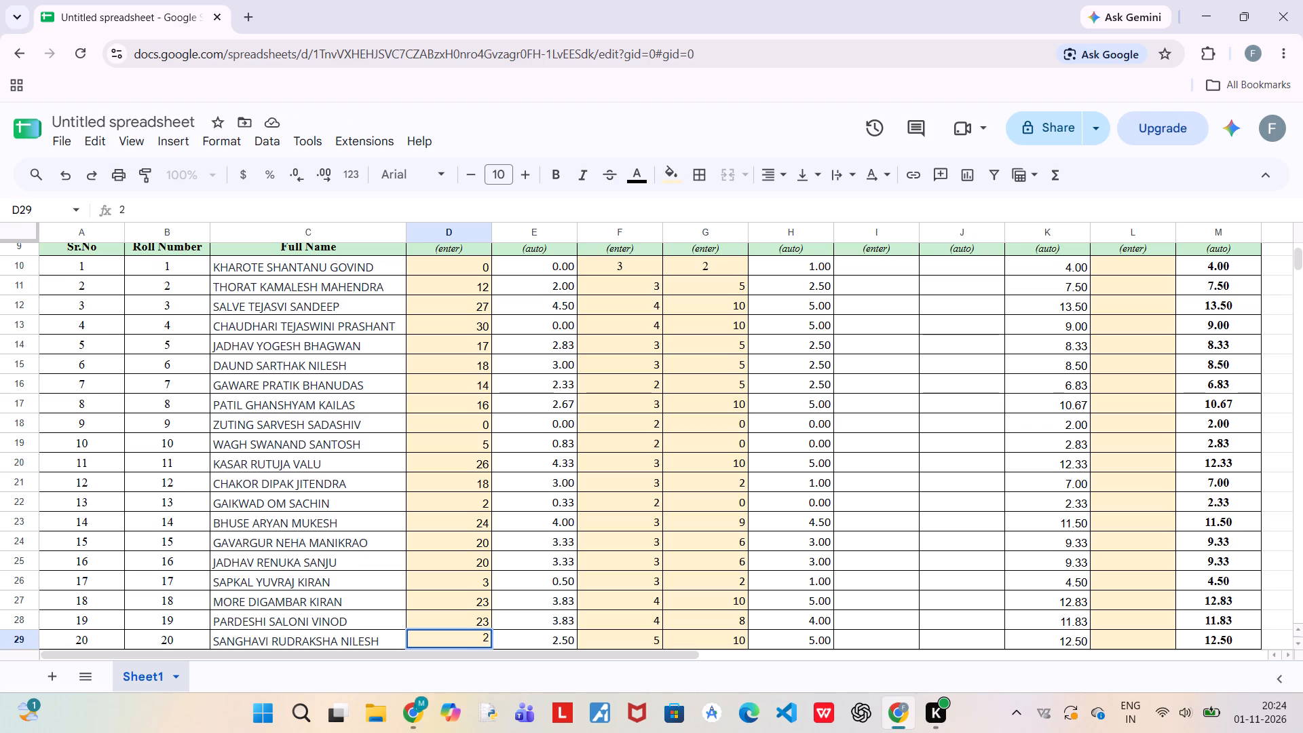
key("6")
key("Down")
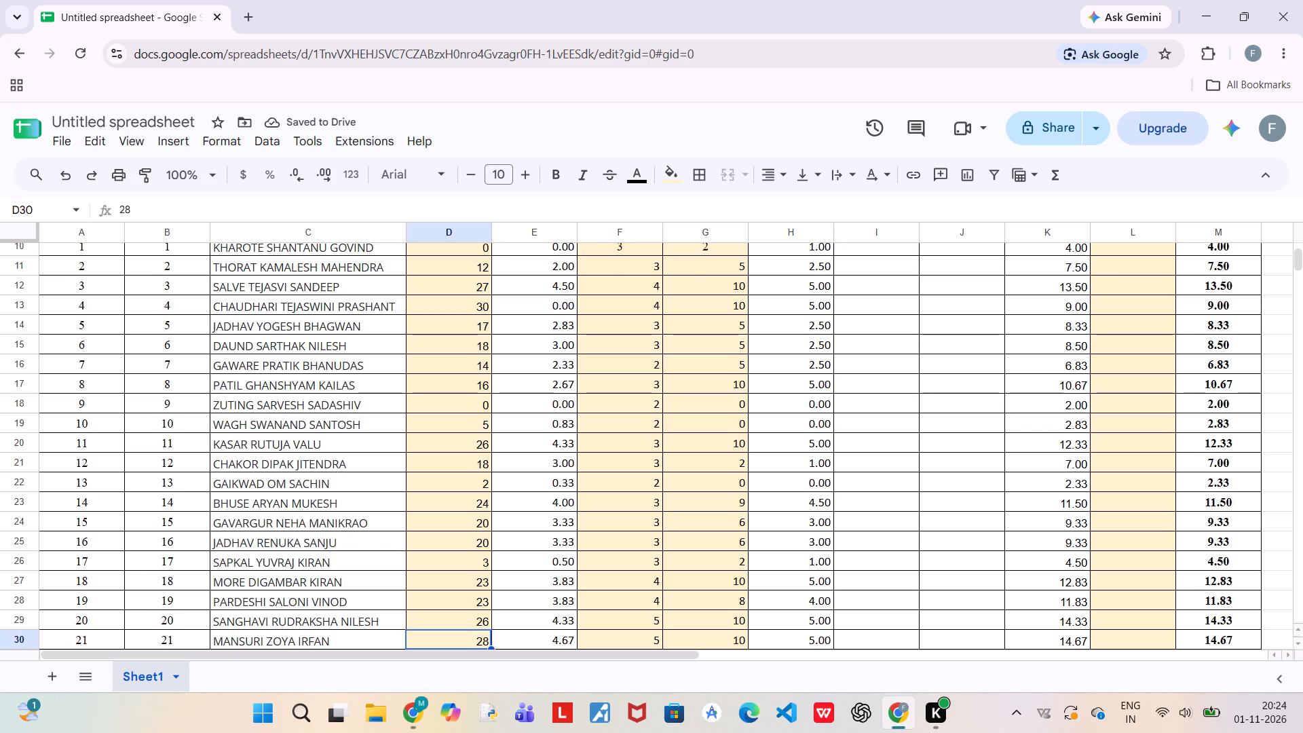
key("Down")
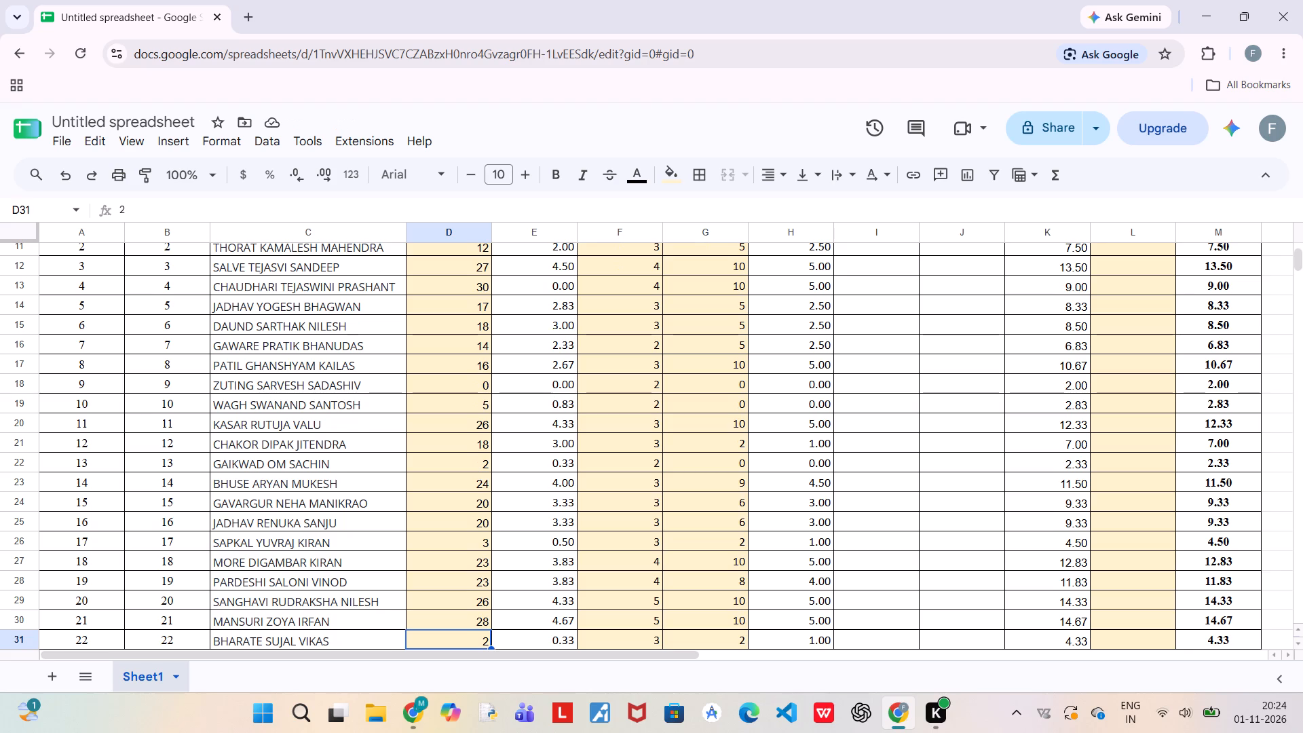
key("Up")
type("30")
key("Down")
key("Down")
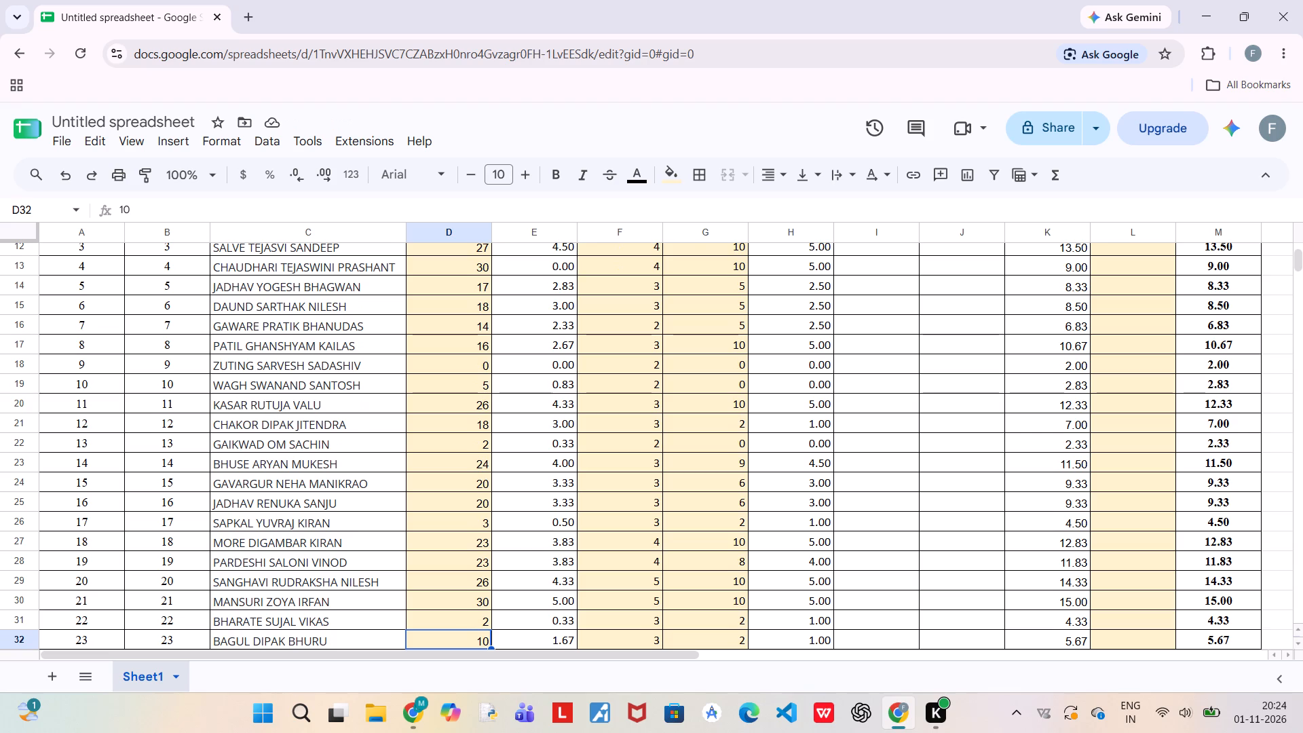
Set Classes Attended to 8 for roll number 23 and 30 for roll number 26.
key("6")
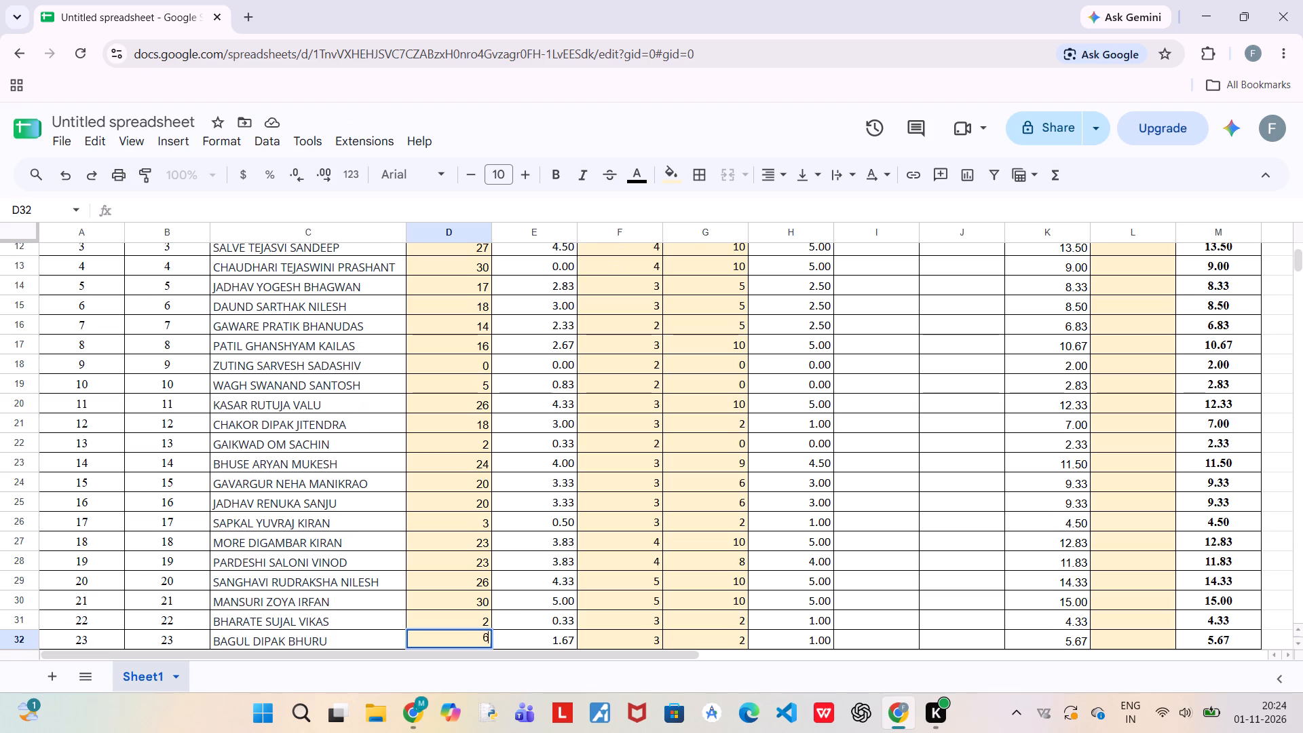
key("BackSpace")
key("8")
key("Down")
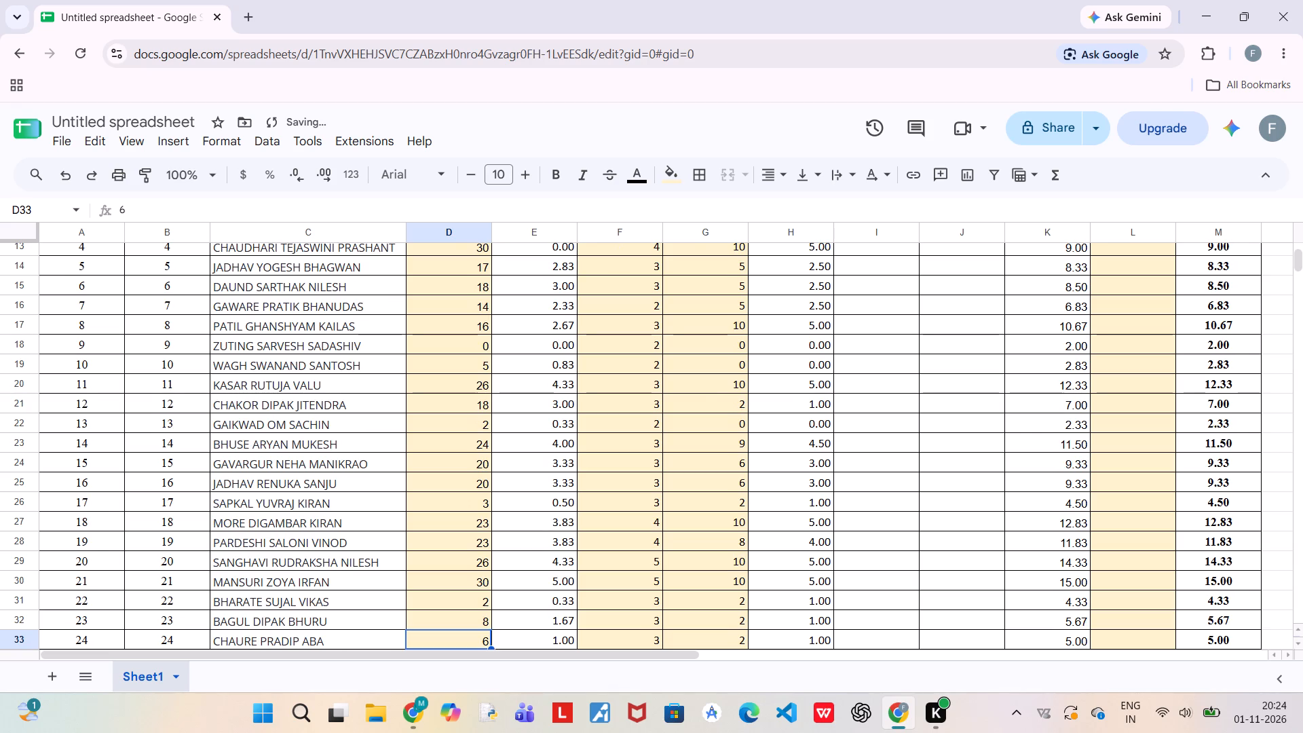
key("Down")
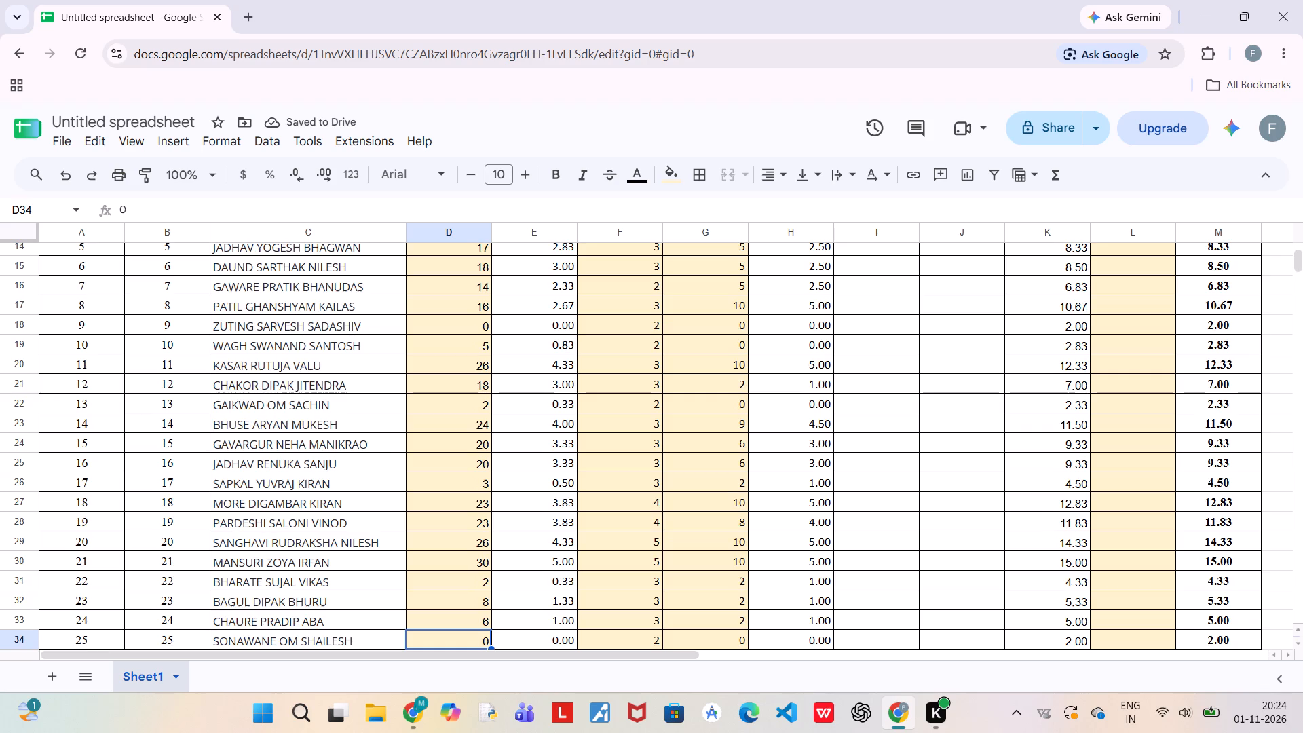
key("Down")
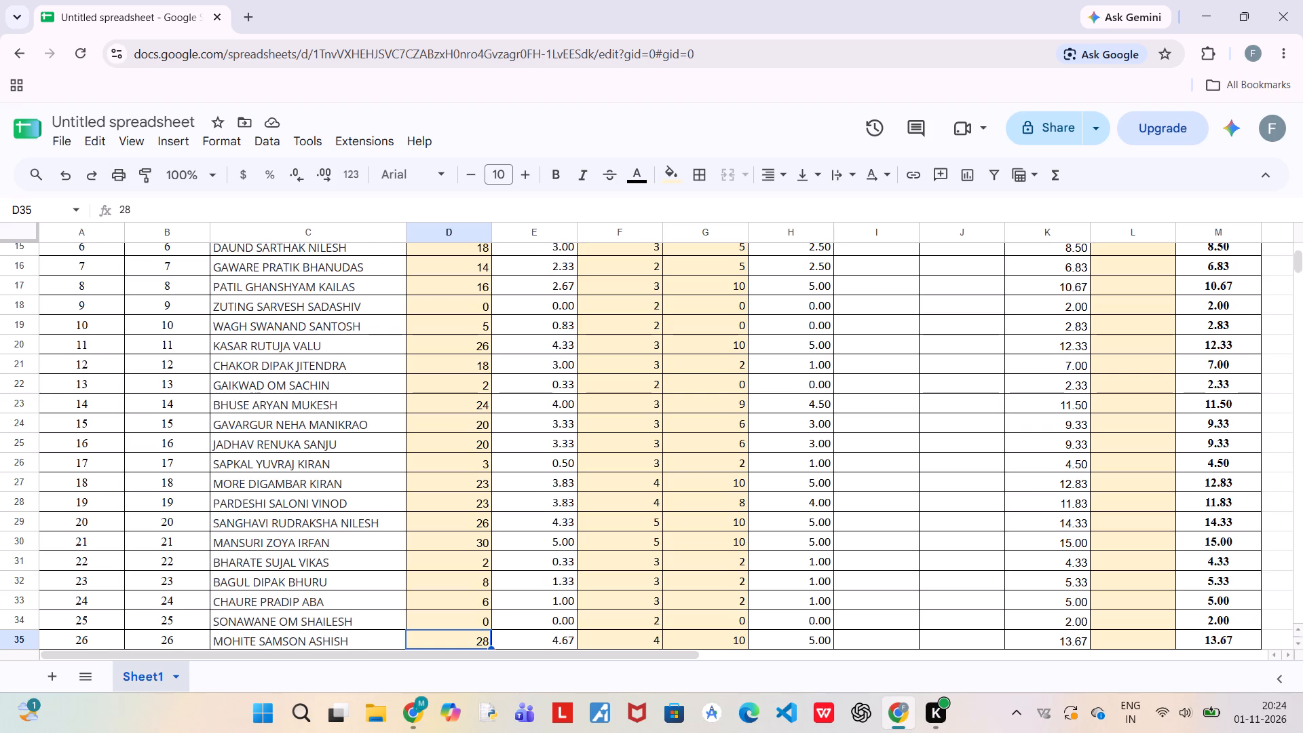
type("30")
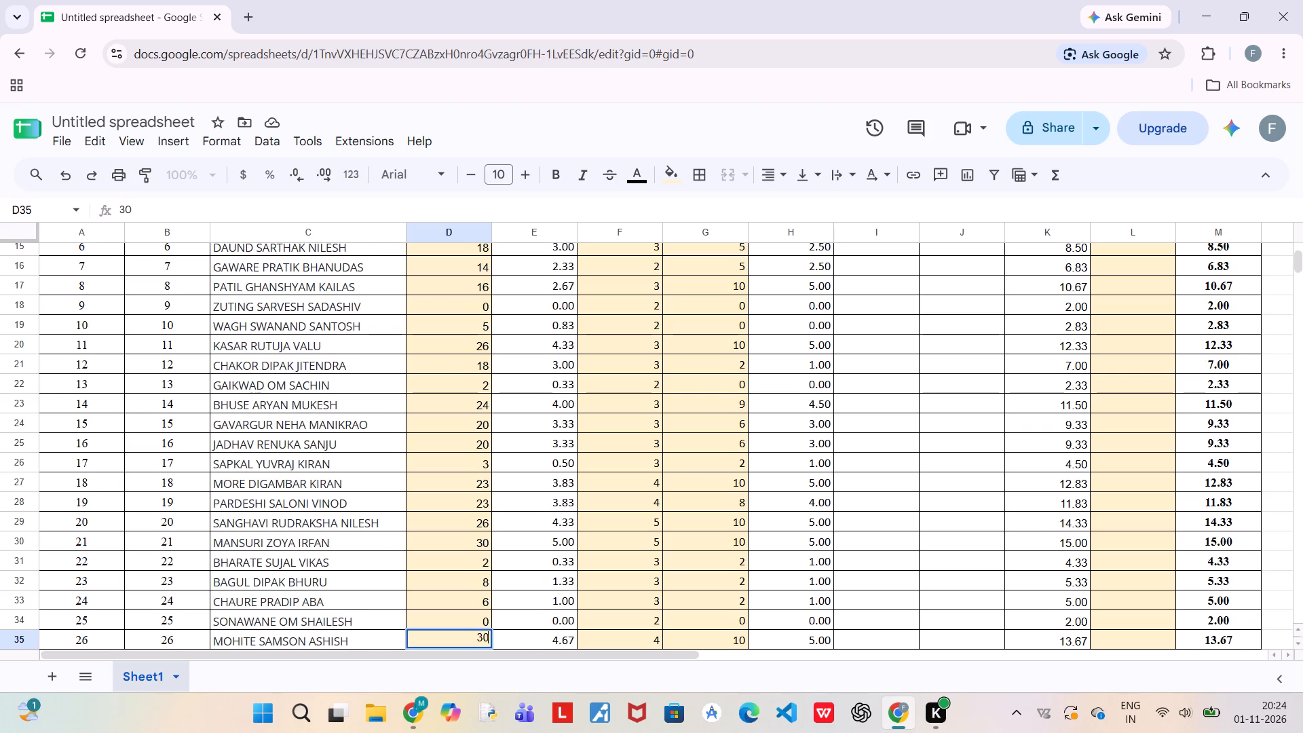
key("Down")
Set Classes Attended to 12 for roll number 28 and 14 for roll number 34.
key("Down")
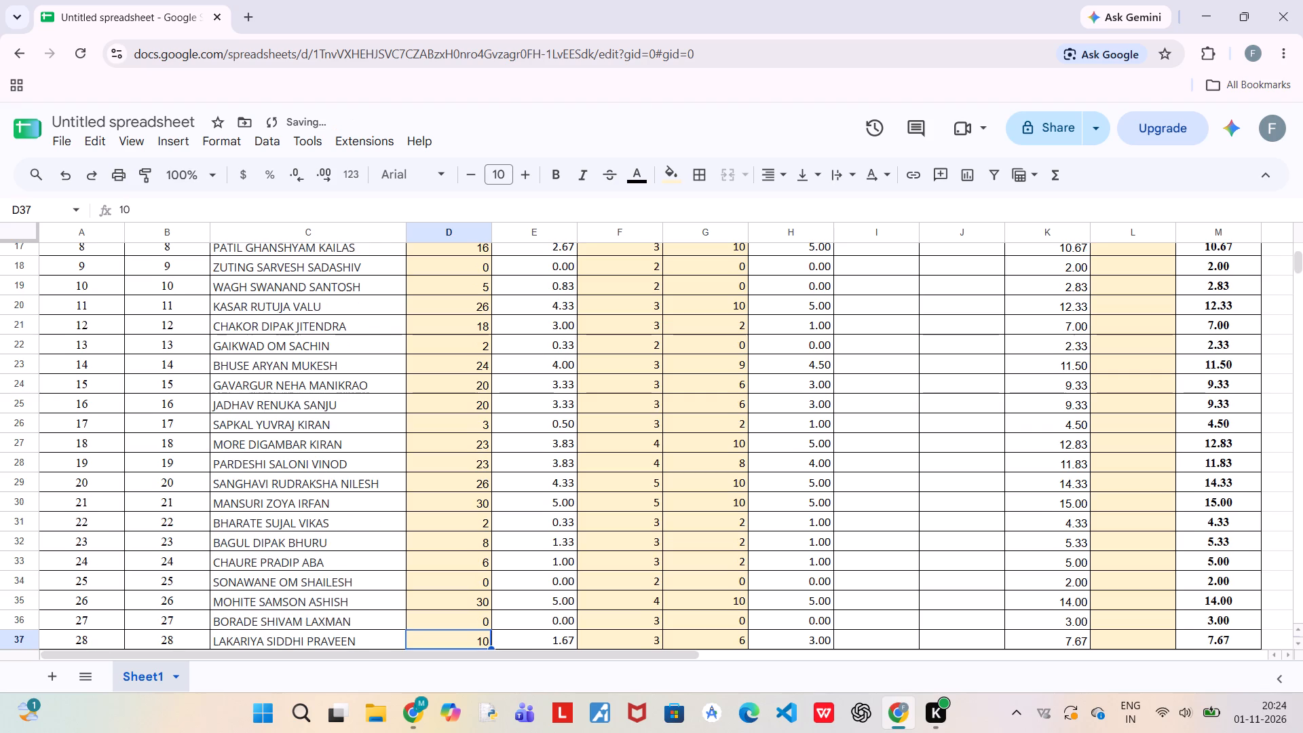
type("12")
key("Down")
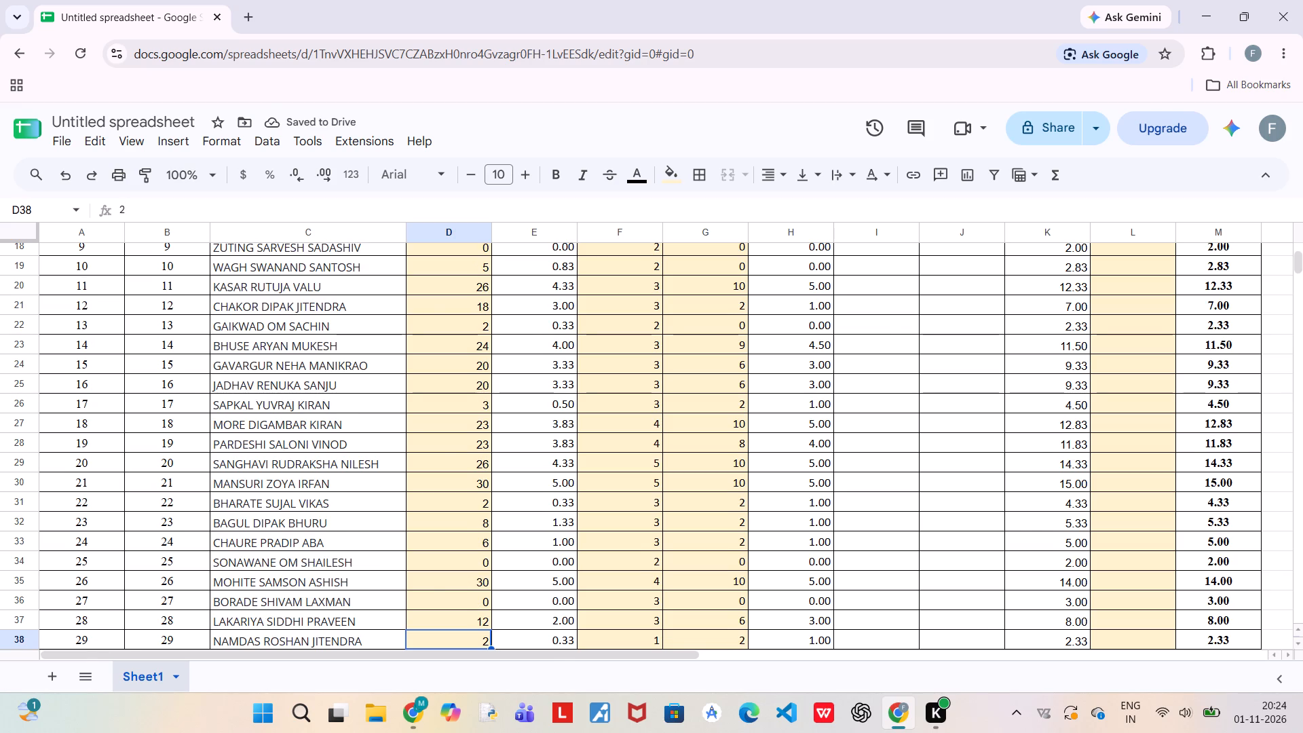
scroll(316, 334, "up", 4)
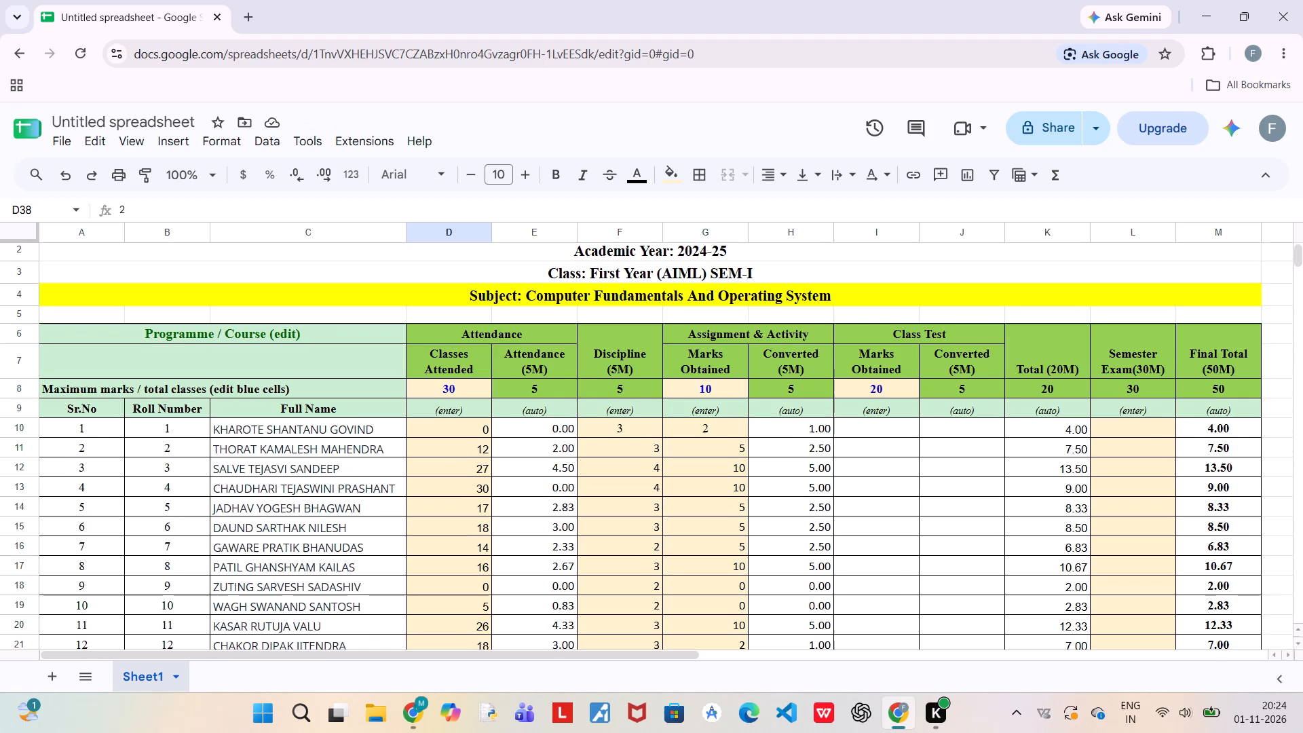
key("Down")
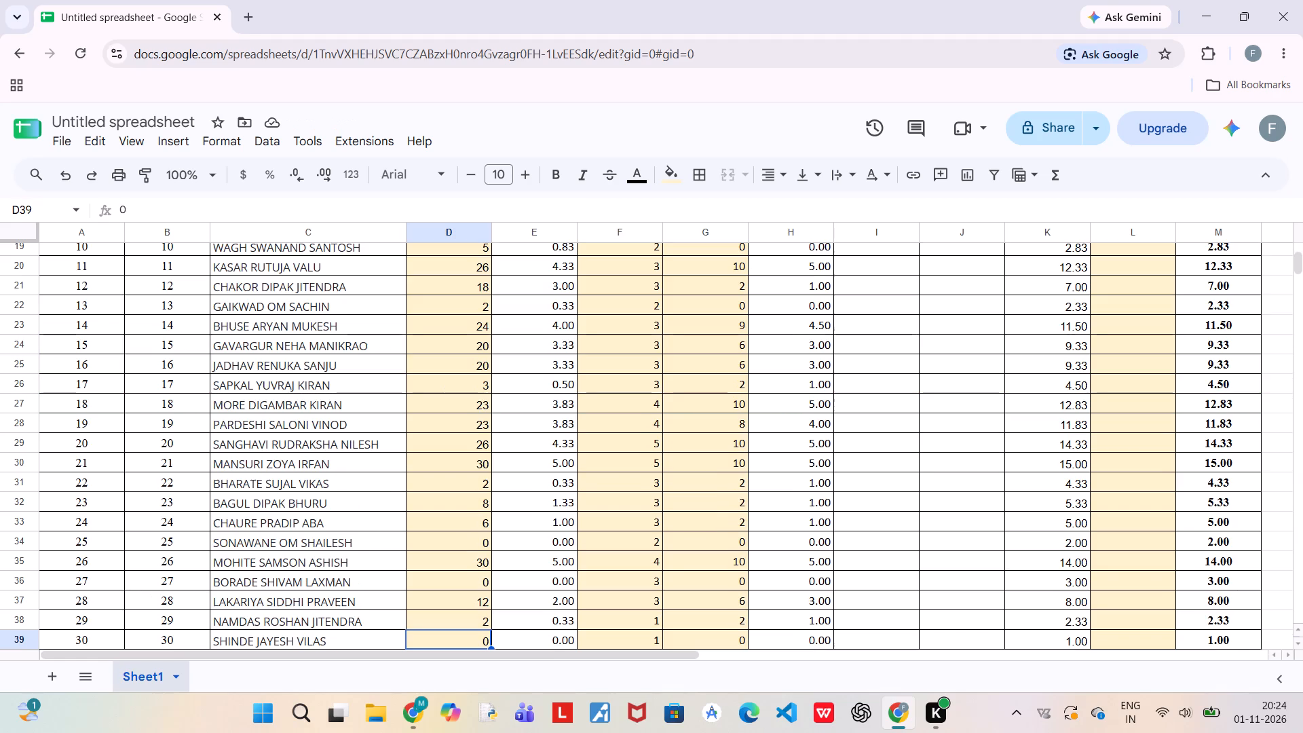
key("Down")
key("Down")
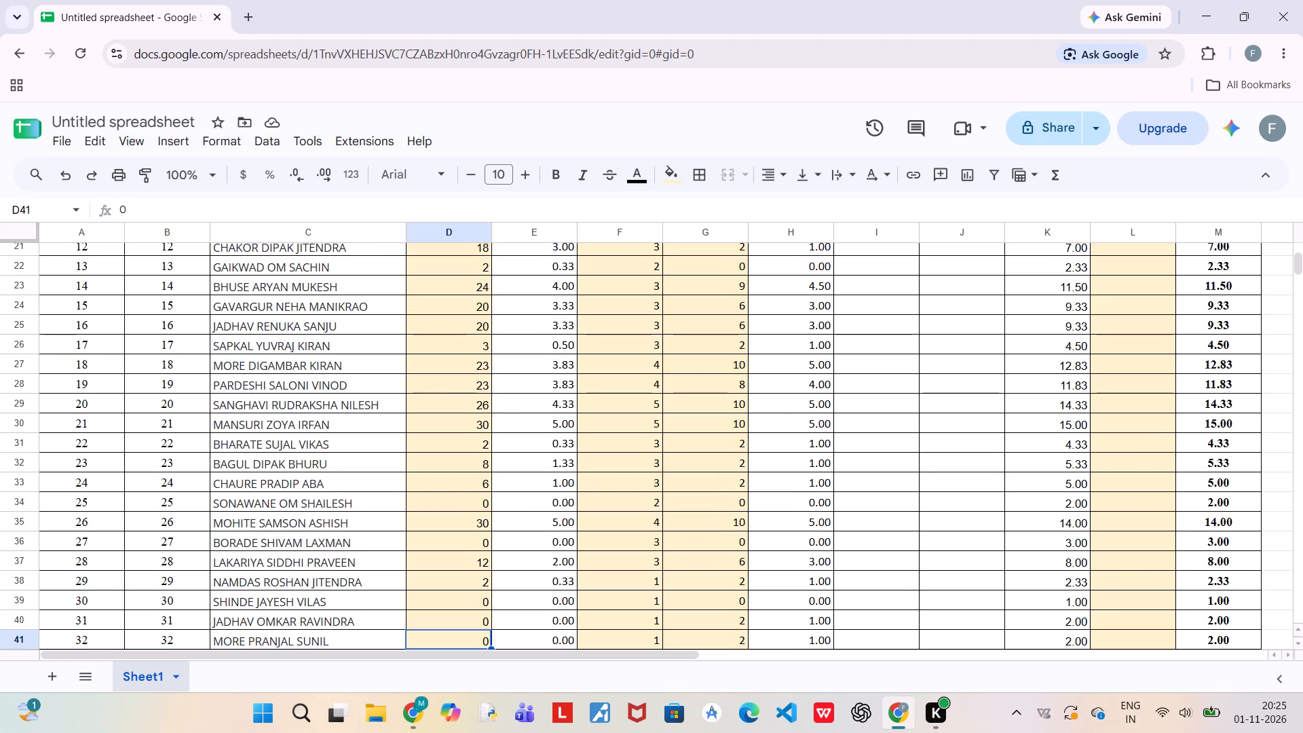
key("Down")
key("Down")
key("Down")
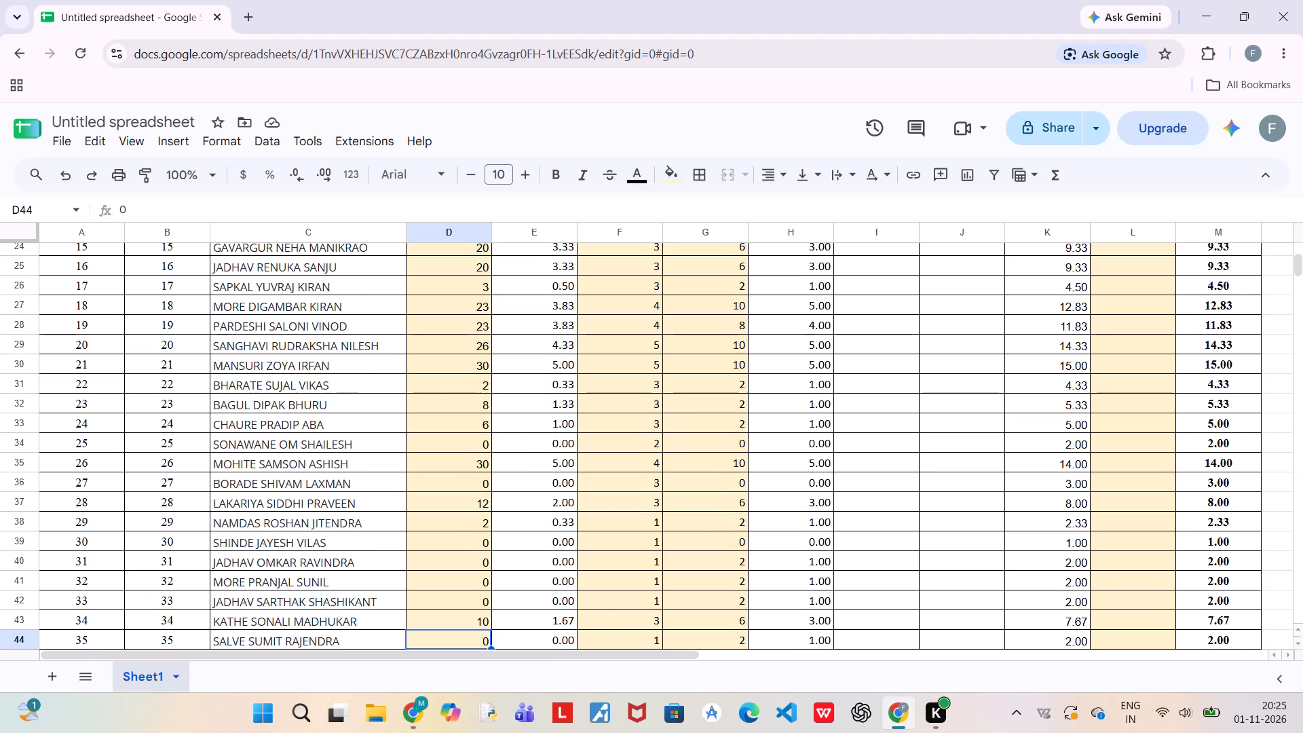
key("Up")
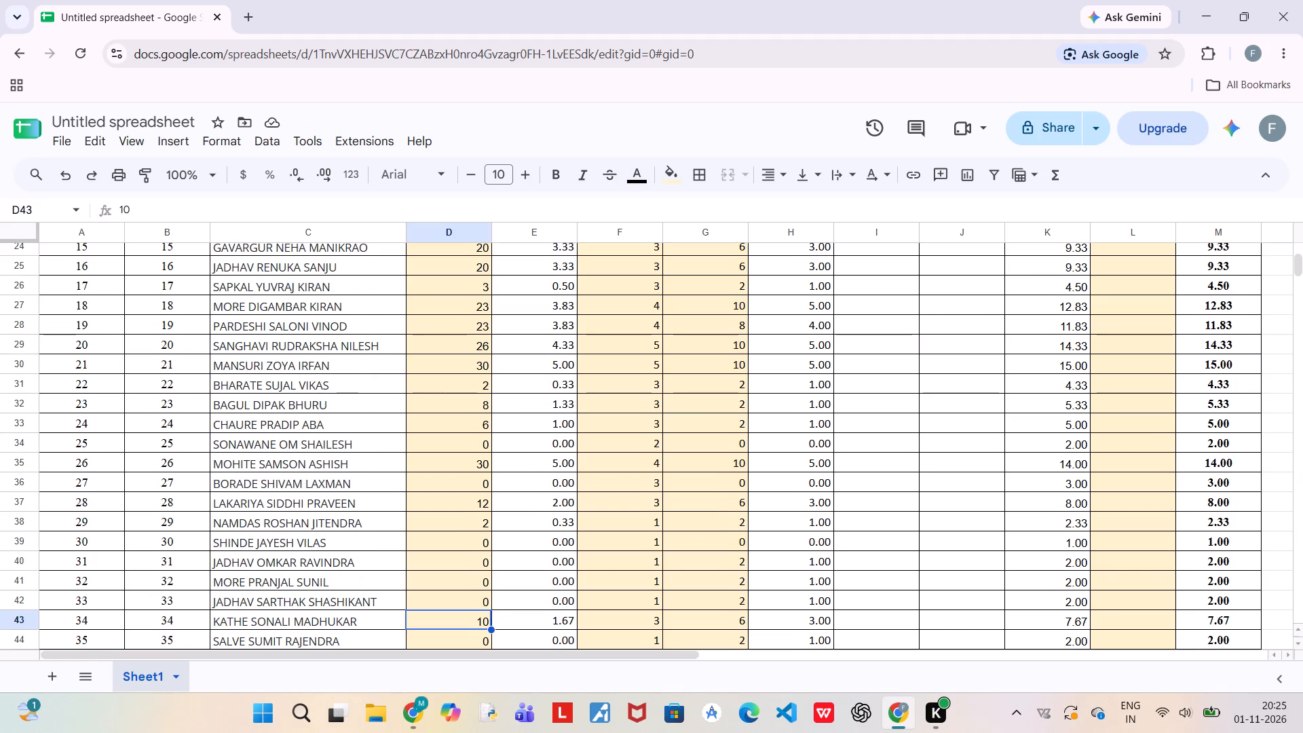
key("1")
key("4")
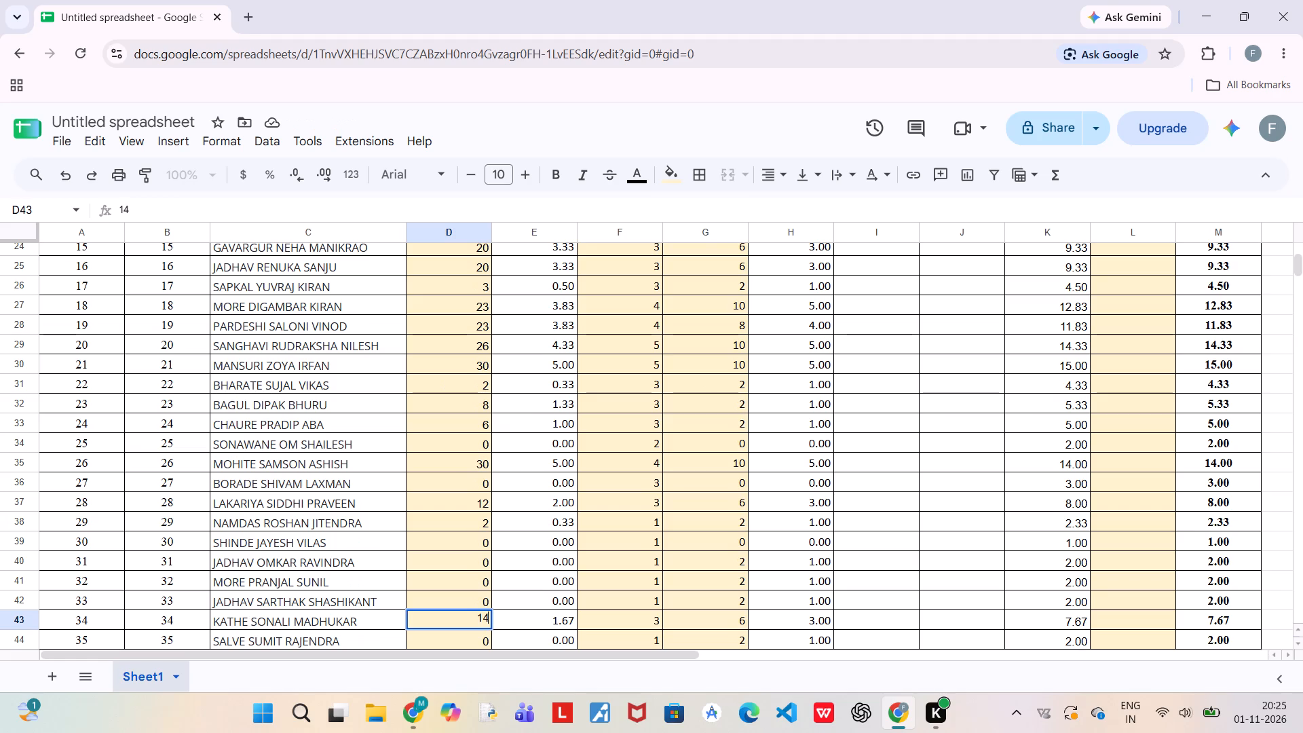
key("Down")
key("Down")
key("Down")
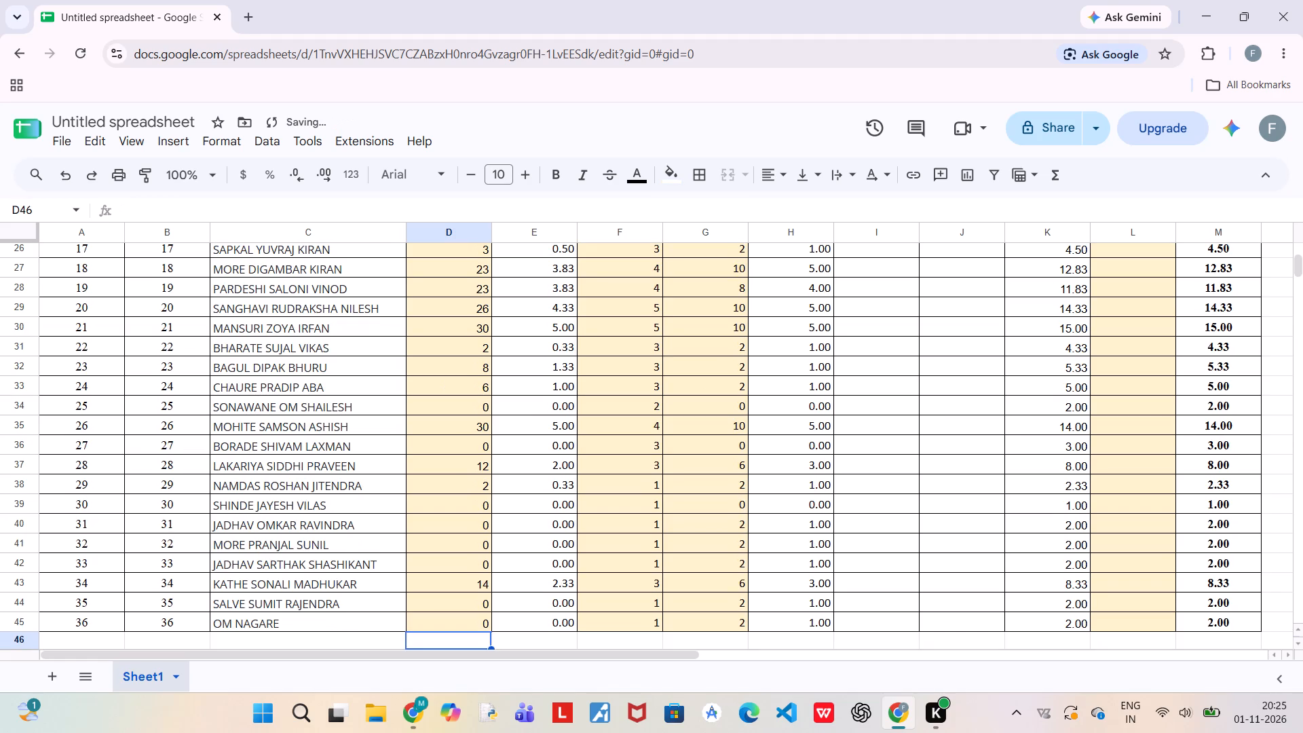
Set the Discipline (5M) mark to 4 for both roll numbers 1 and 2.
key("Up")
key("Up")
key("Up")
key("Up")
key("Up")
key("Up")
key("Up")
key("Up")
key("Up")
key("Up")
key("Up")
key("Up")
key("Up")
key("Up")
key("Up")
key("Up")
key("Up")
key("Up")
key("Up")
key("Up")
key("Up")
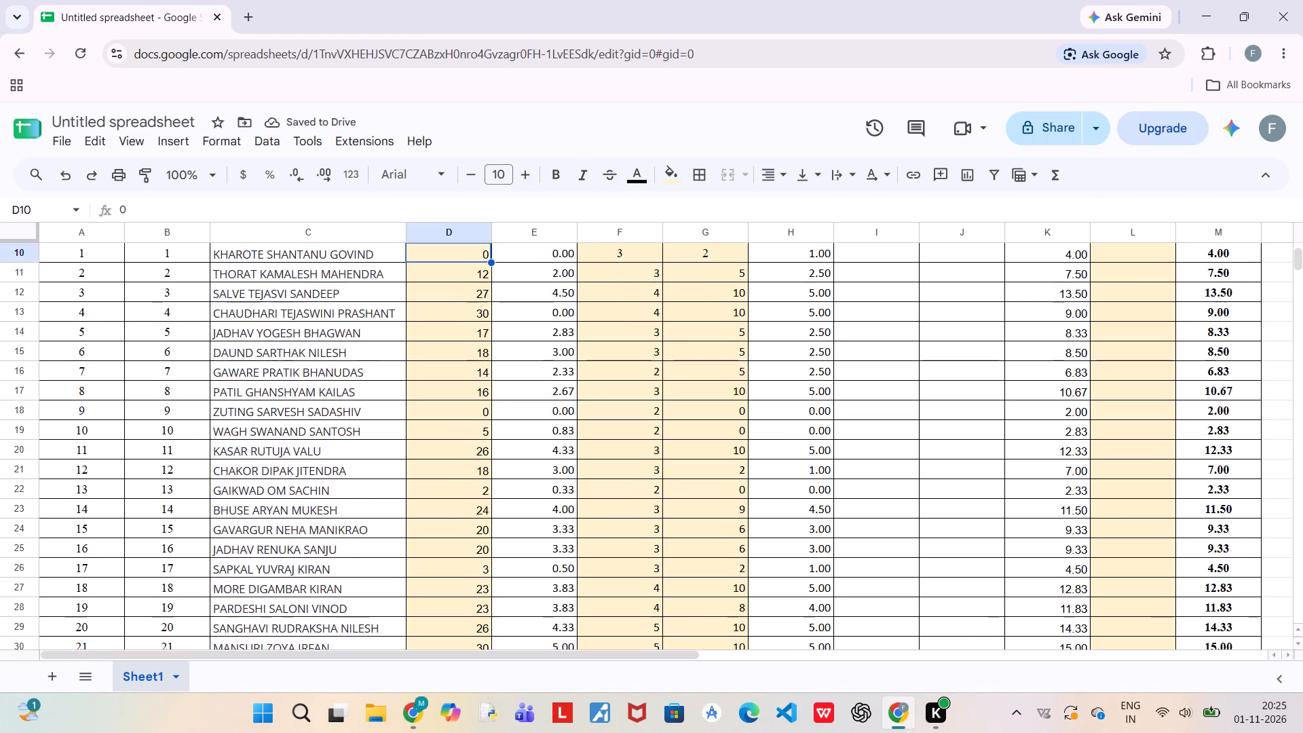
key("Up")
key("Up")
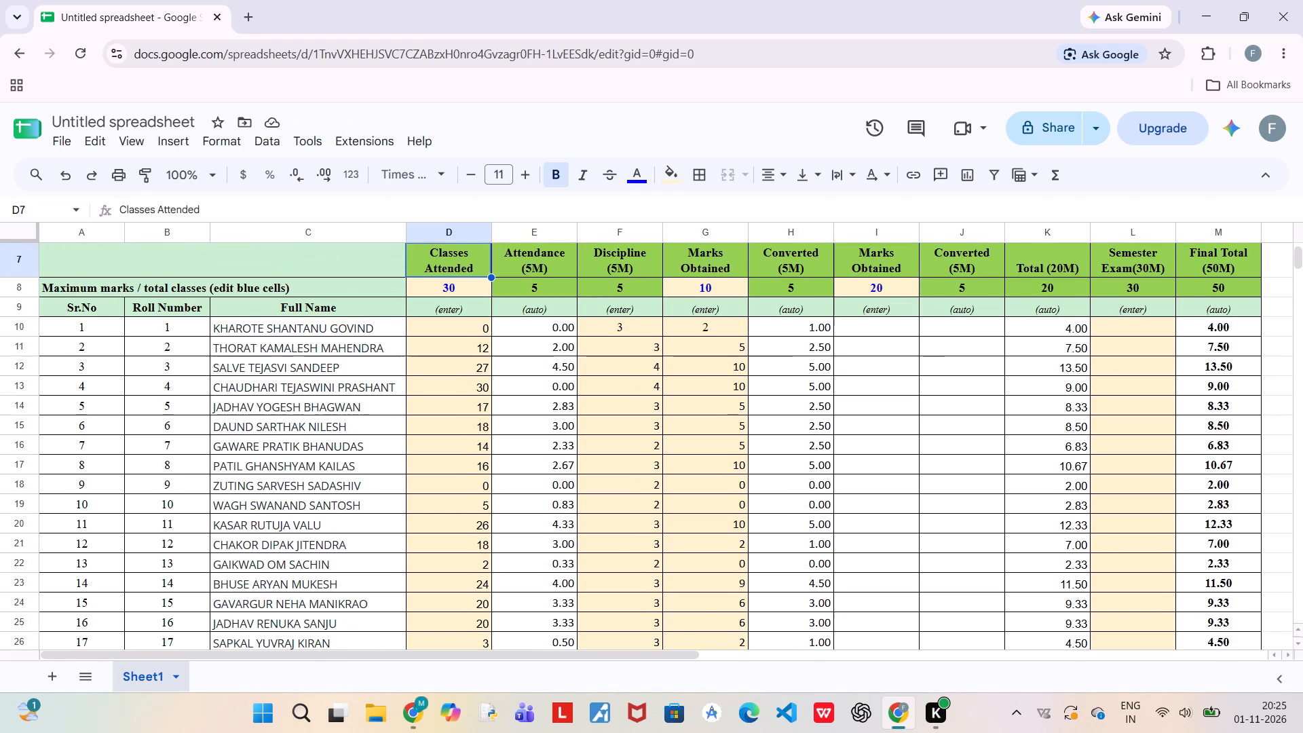
key("Right")
key("Right")
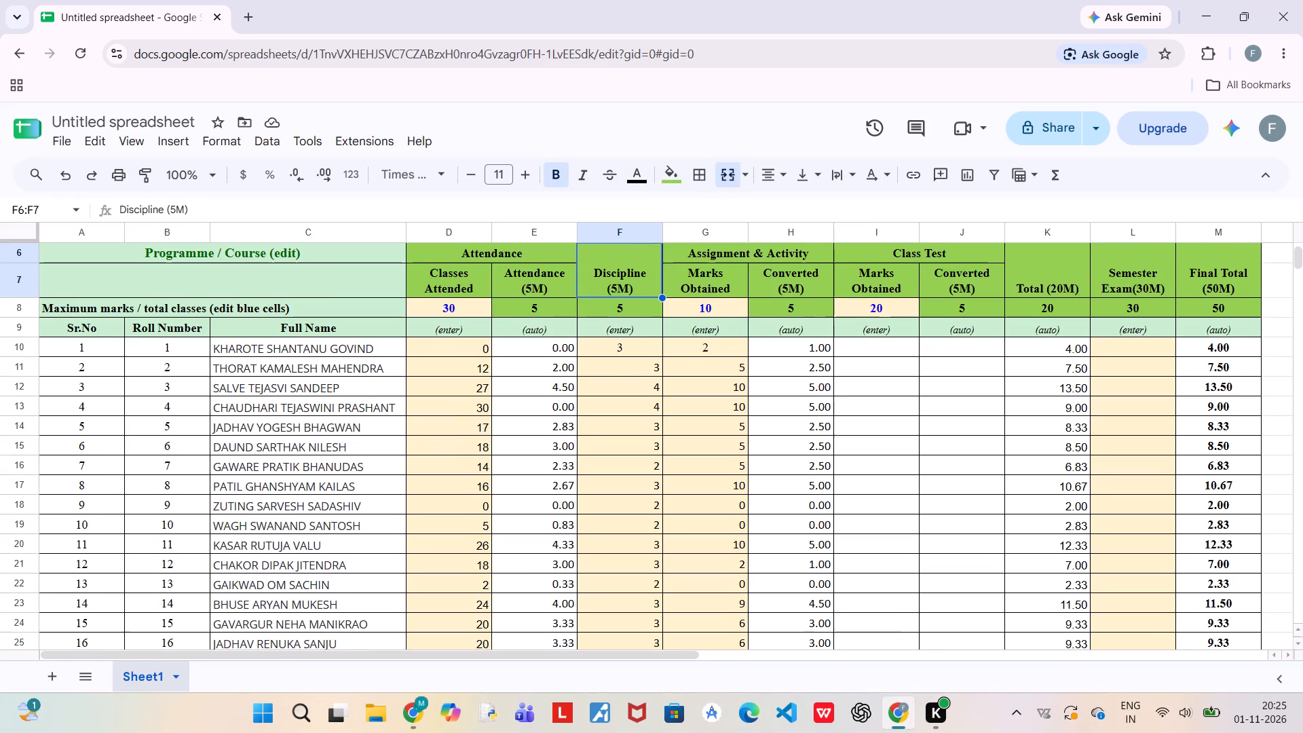
key("Down")
key("Down")
key("Down")
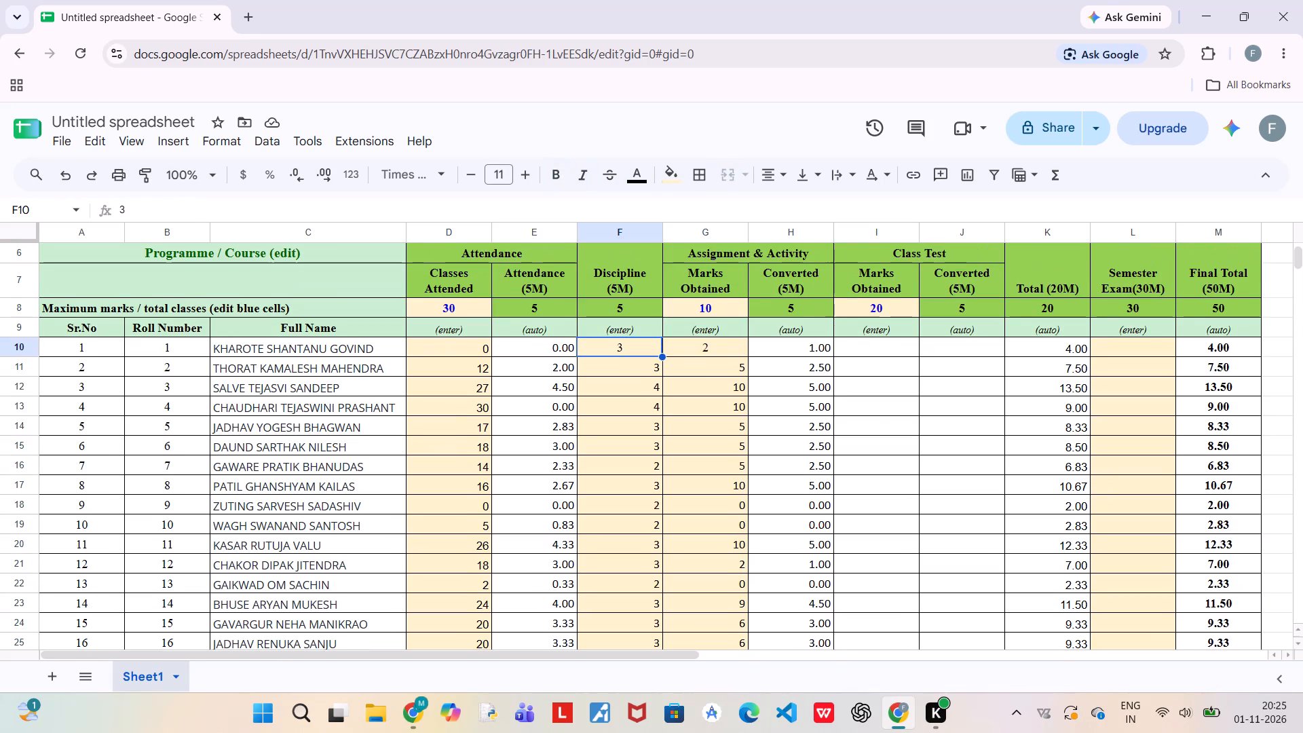
key("4")
key("Down")
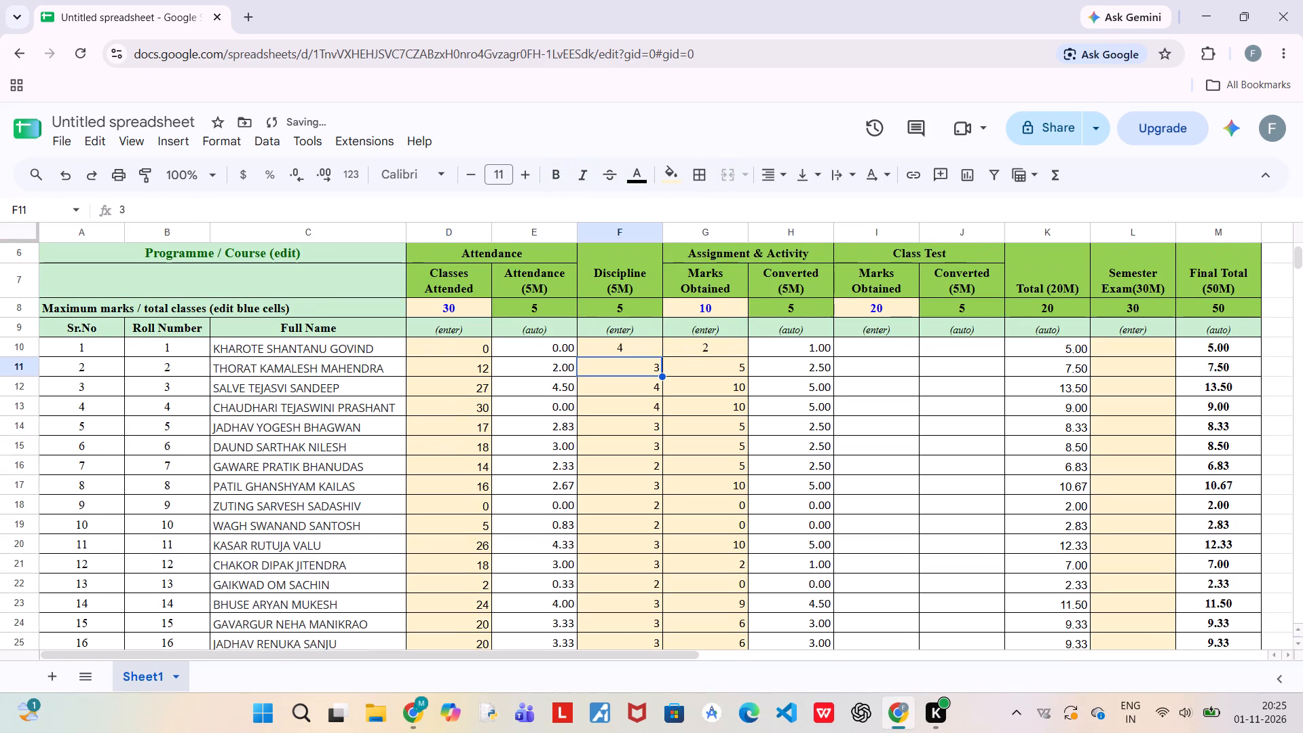
key("4")
key("Down")
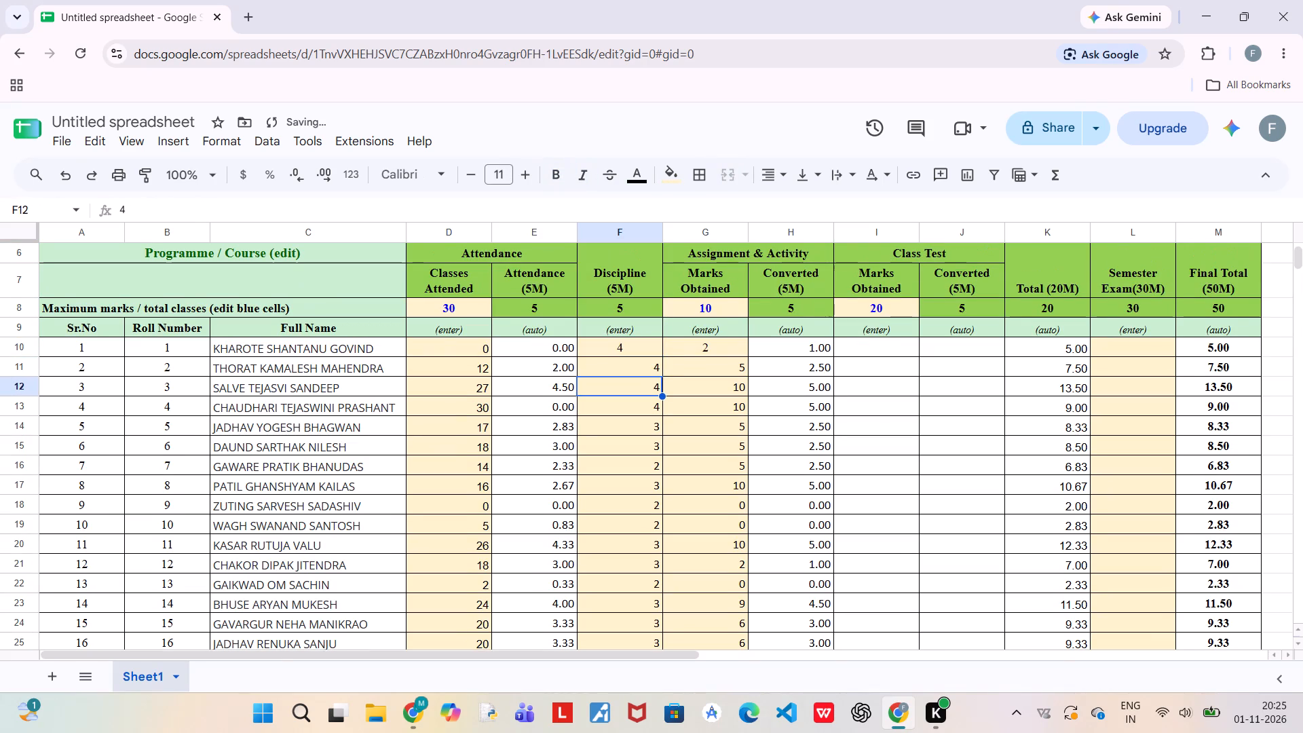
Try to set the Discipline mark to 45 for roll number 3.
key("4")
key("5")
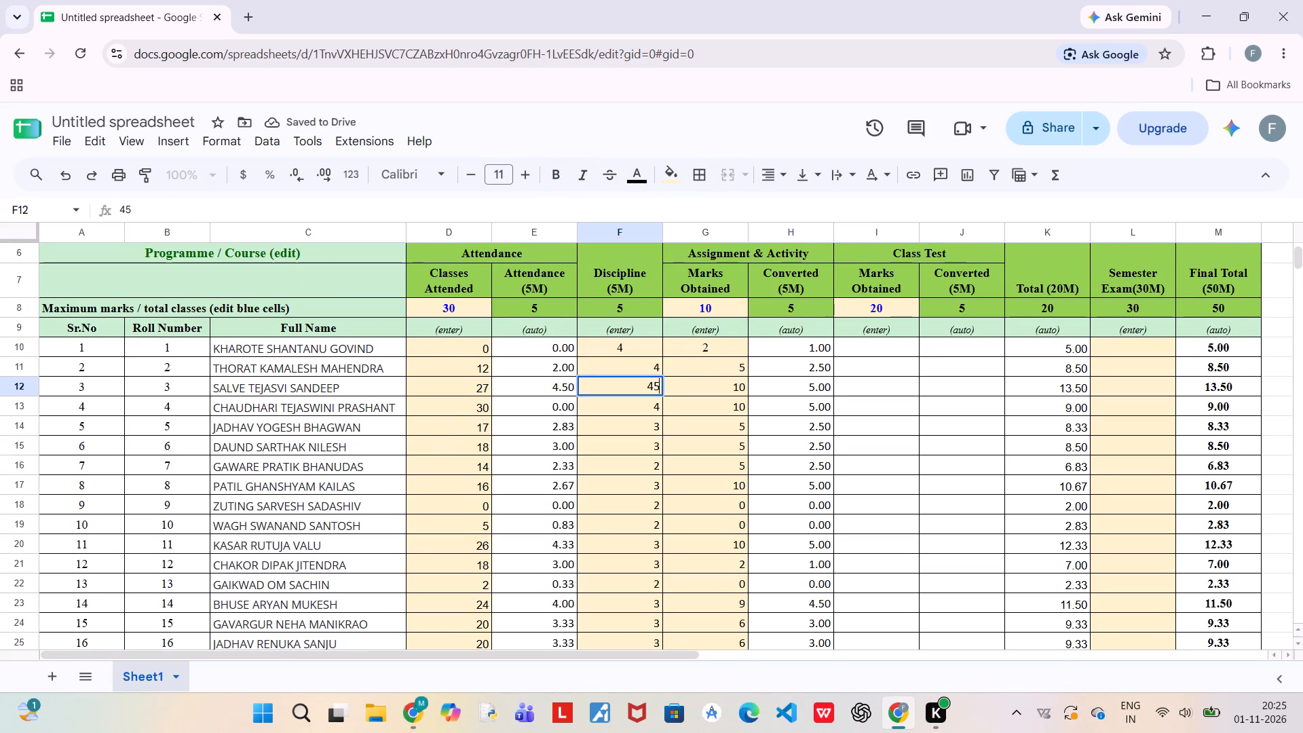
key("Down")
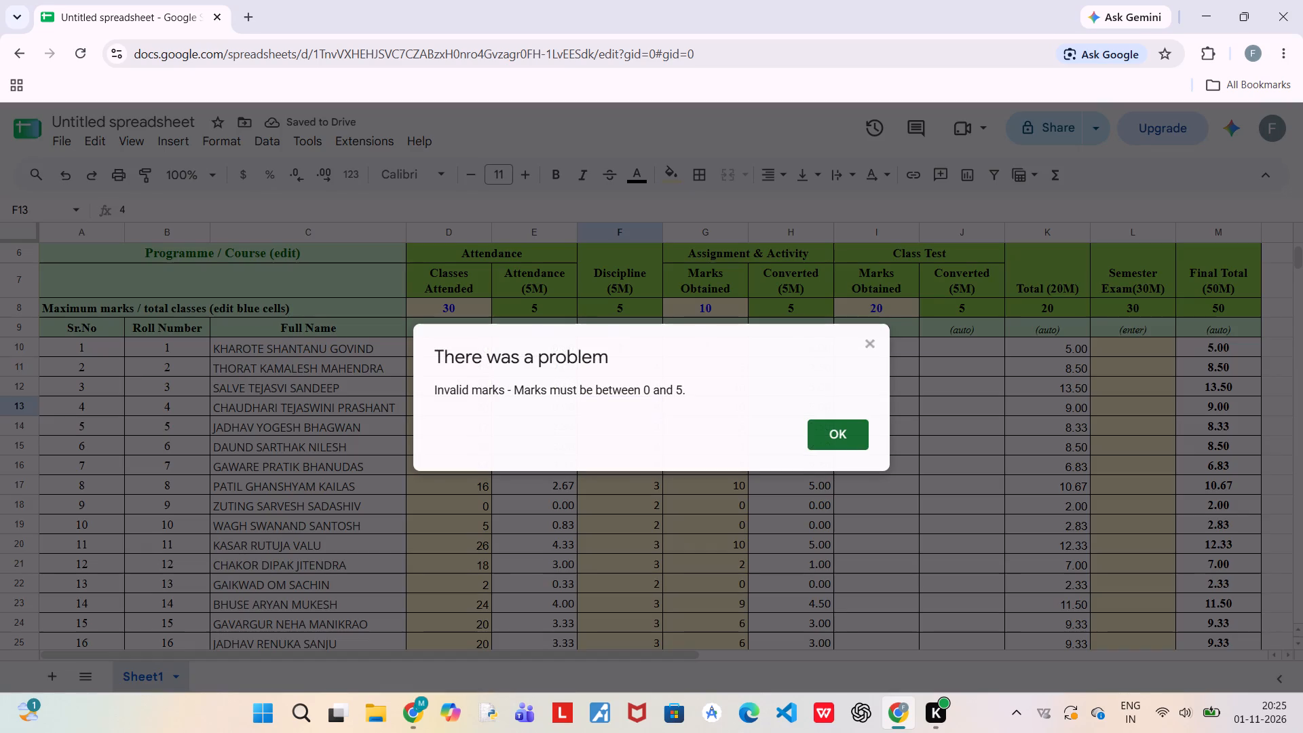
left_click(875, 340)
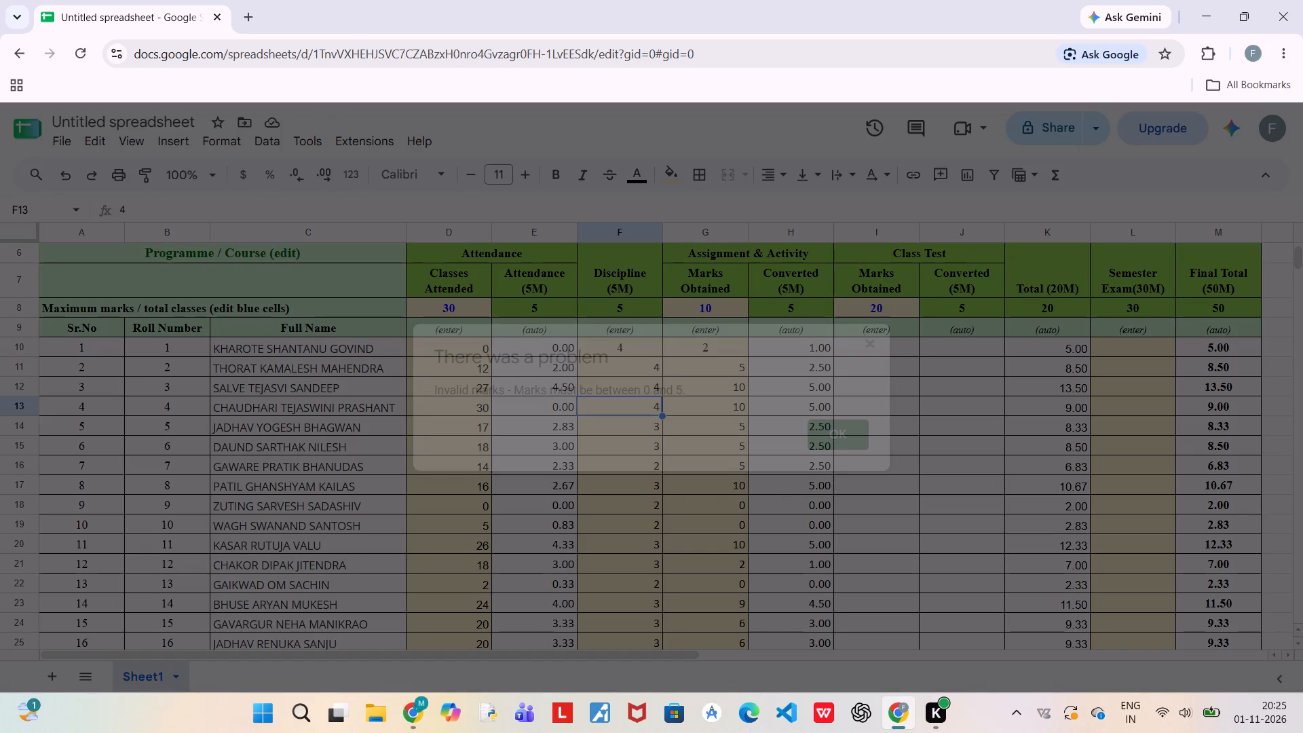
Clear the Discipline mark of roll number 4 and set it to 5.
key("BackSpace")
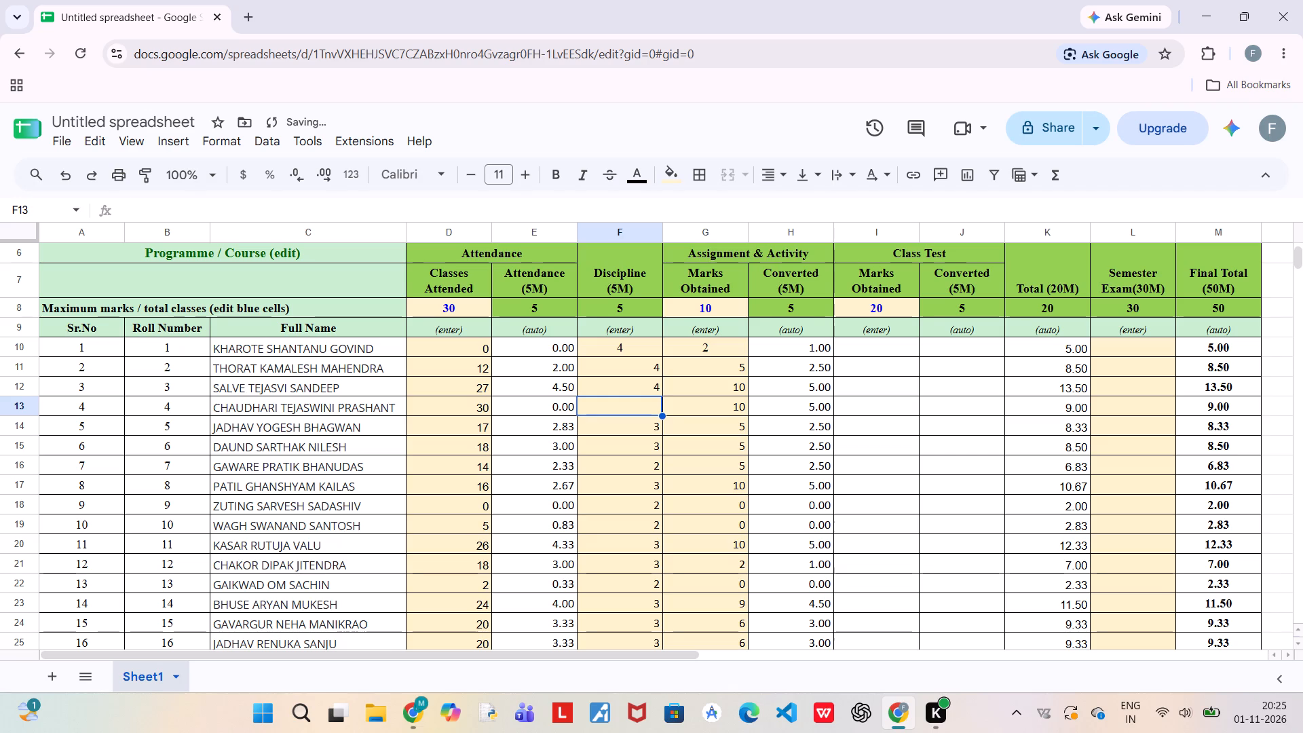
key("Down")
key("Up")
key("5")
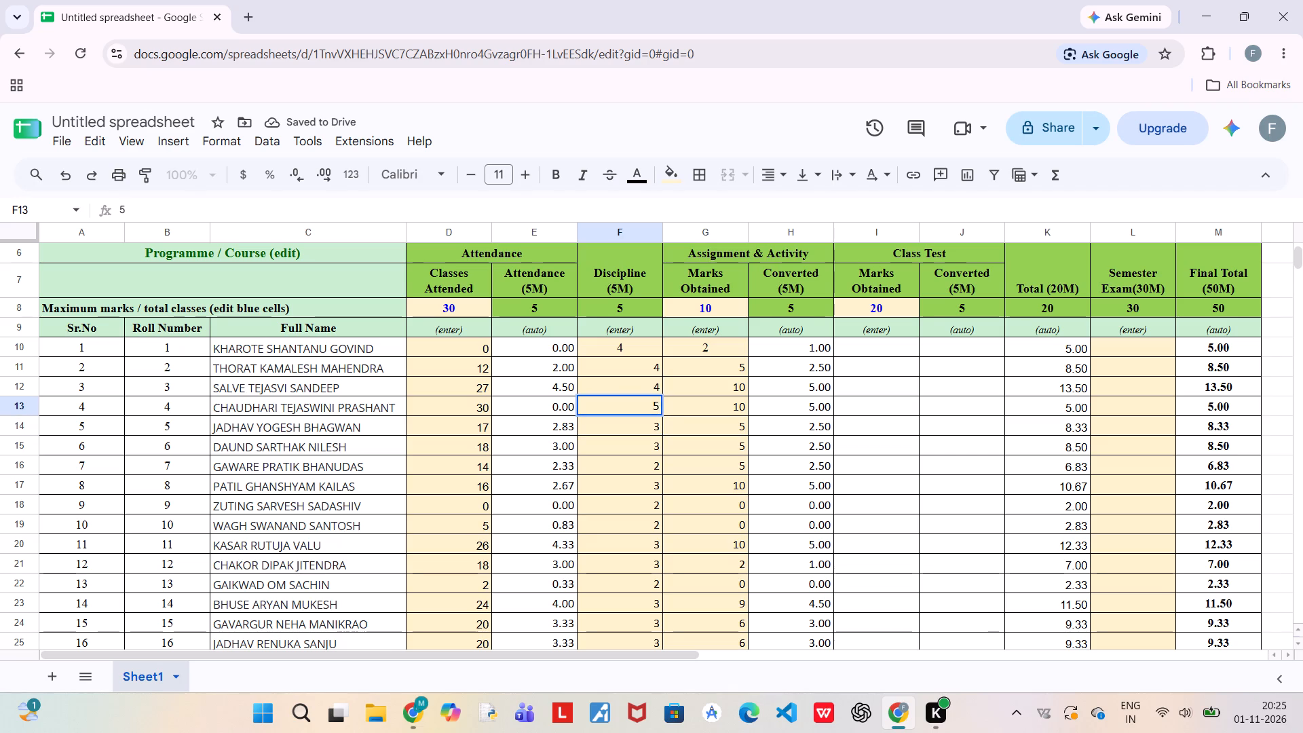
key("Down")
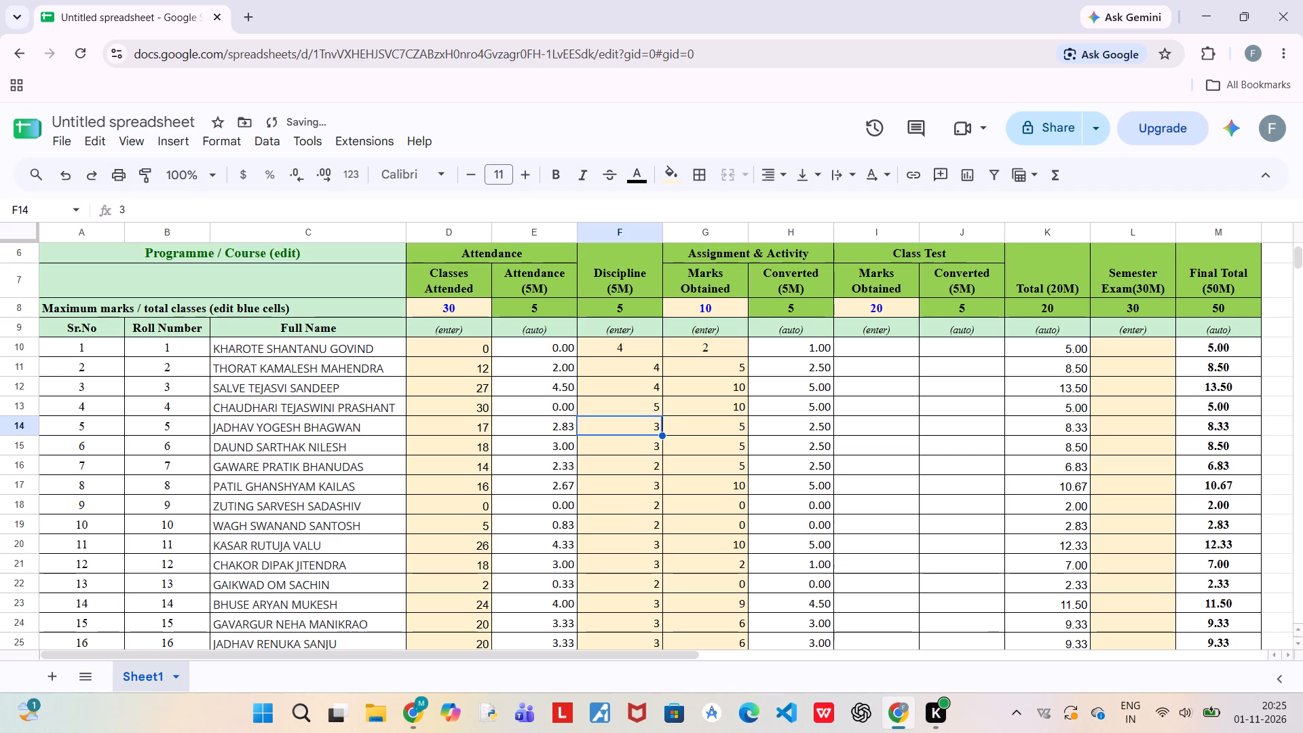
Set the Discipline mark to 4 for roll numbers 5 and 6, and to 3 for roll number 7.
key("4")
key("Down")
key("4")
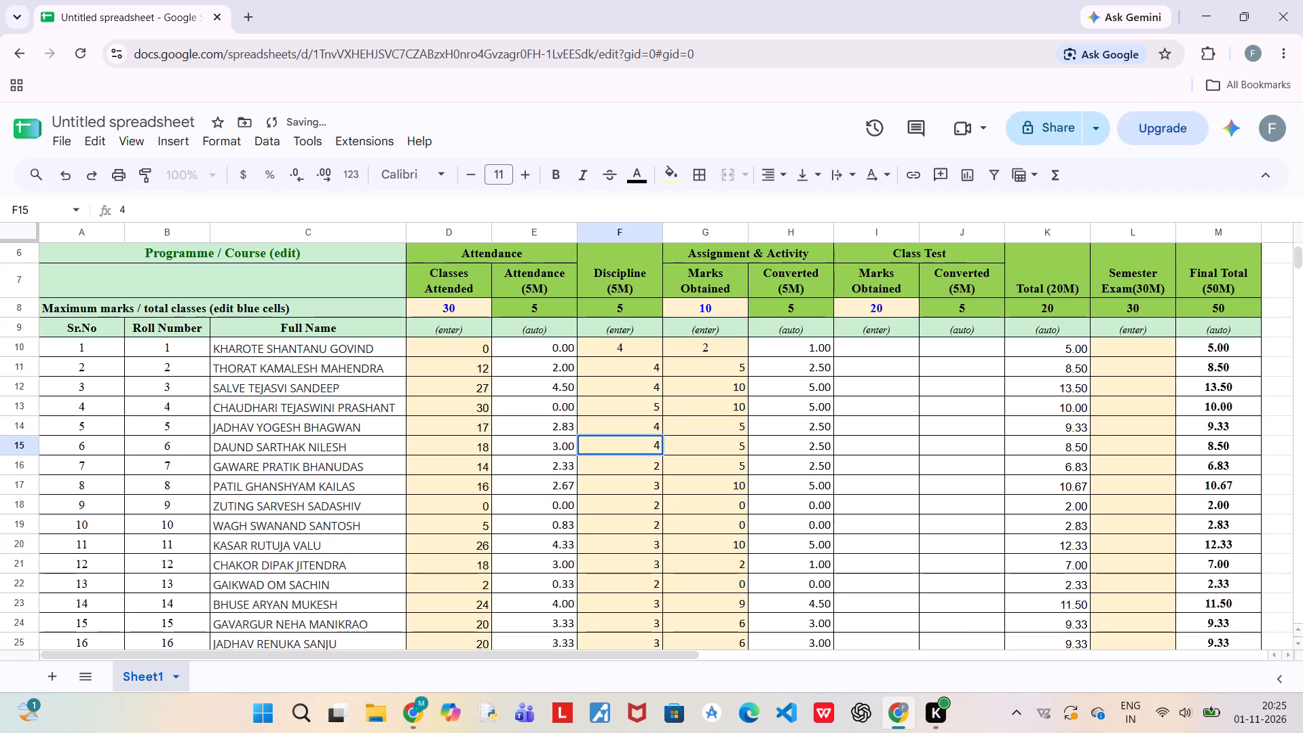
key("Down")
key("3")
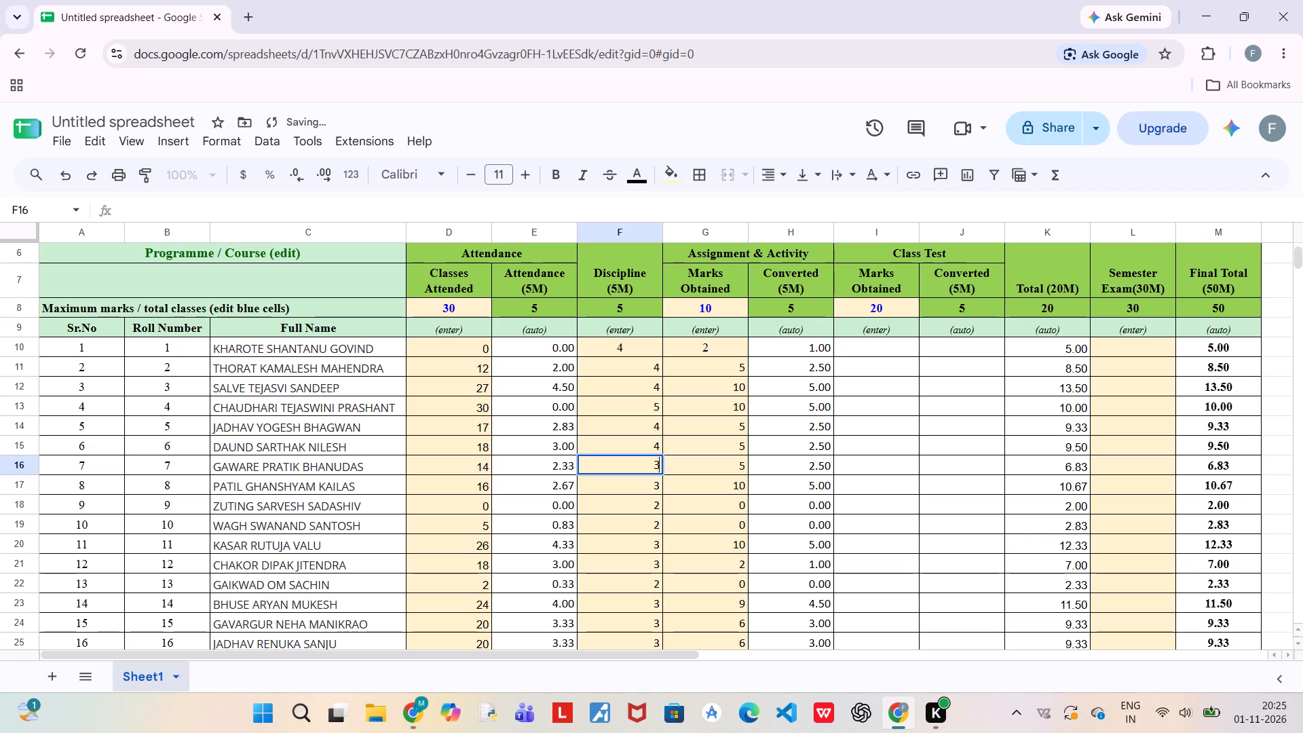
key("Down")
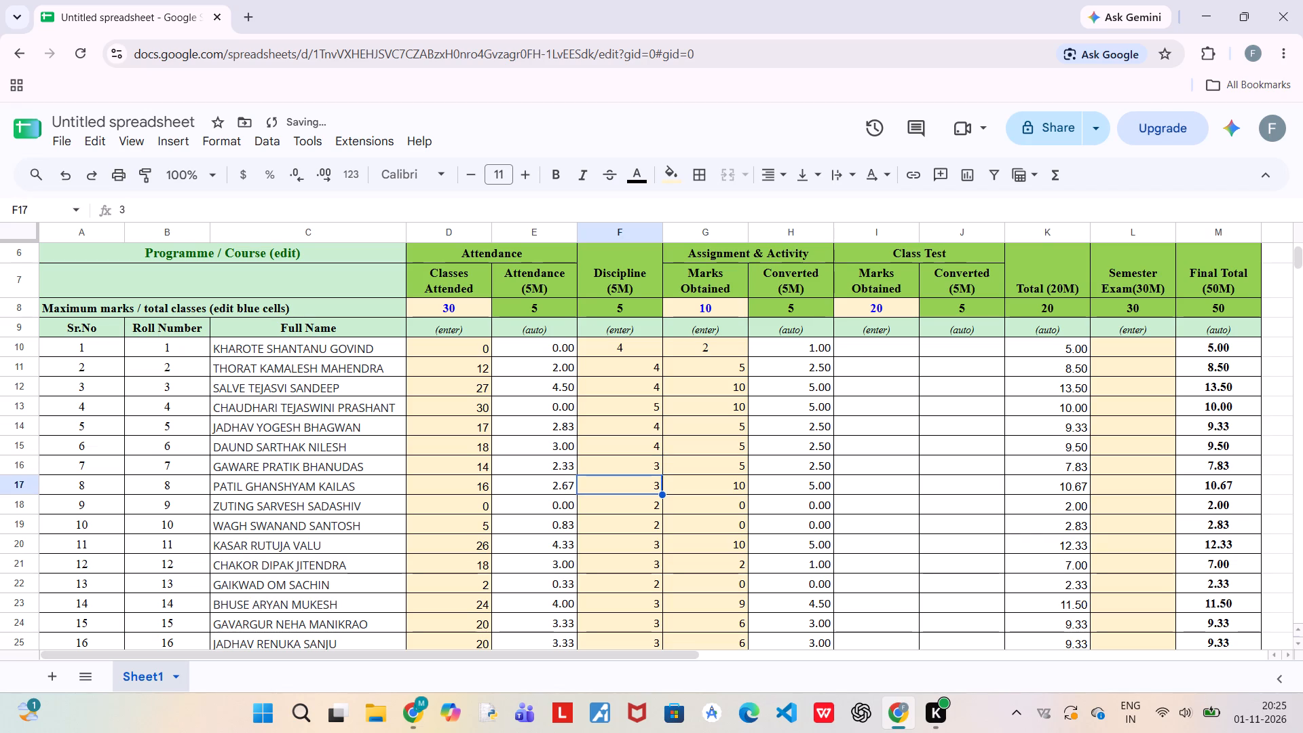
Set the Discipline mark to 3 for both roll numbers 9 and 10.
key("Down")
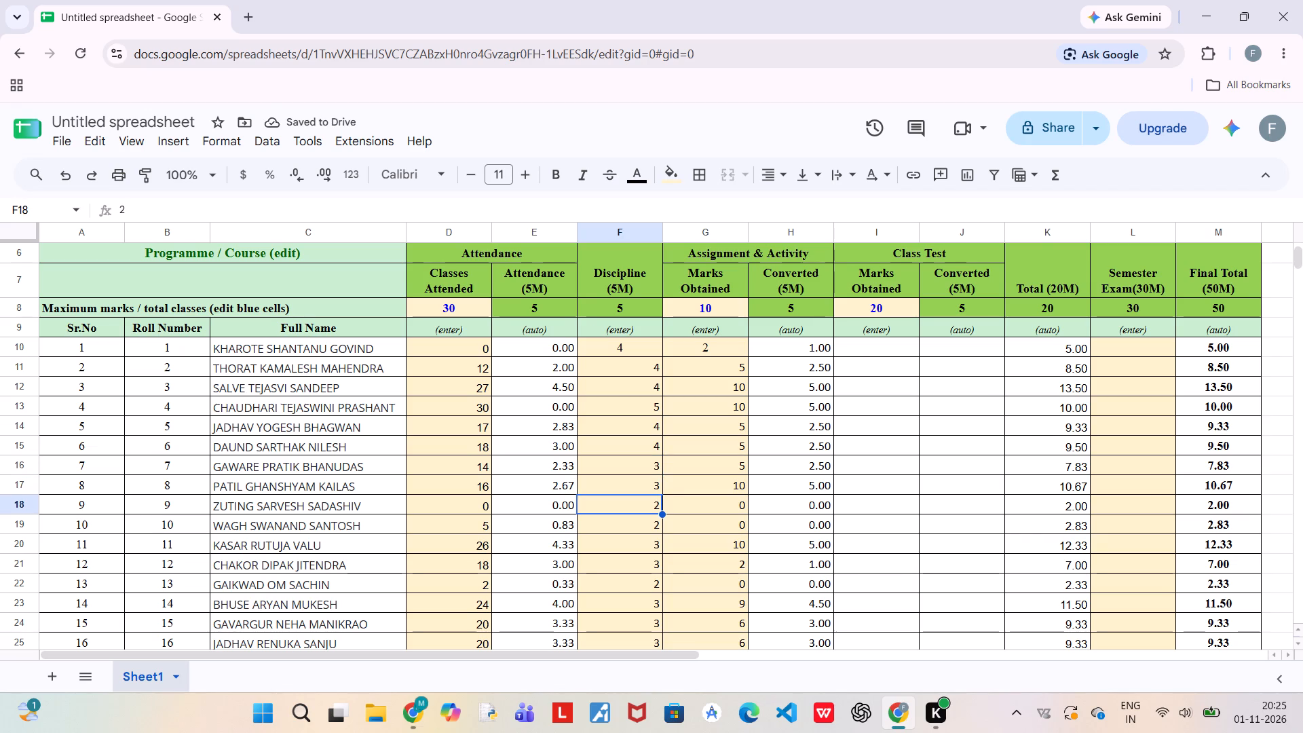
key("3")
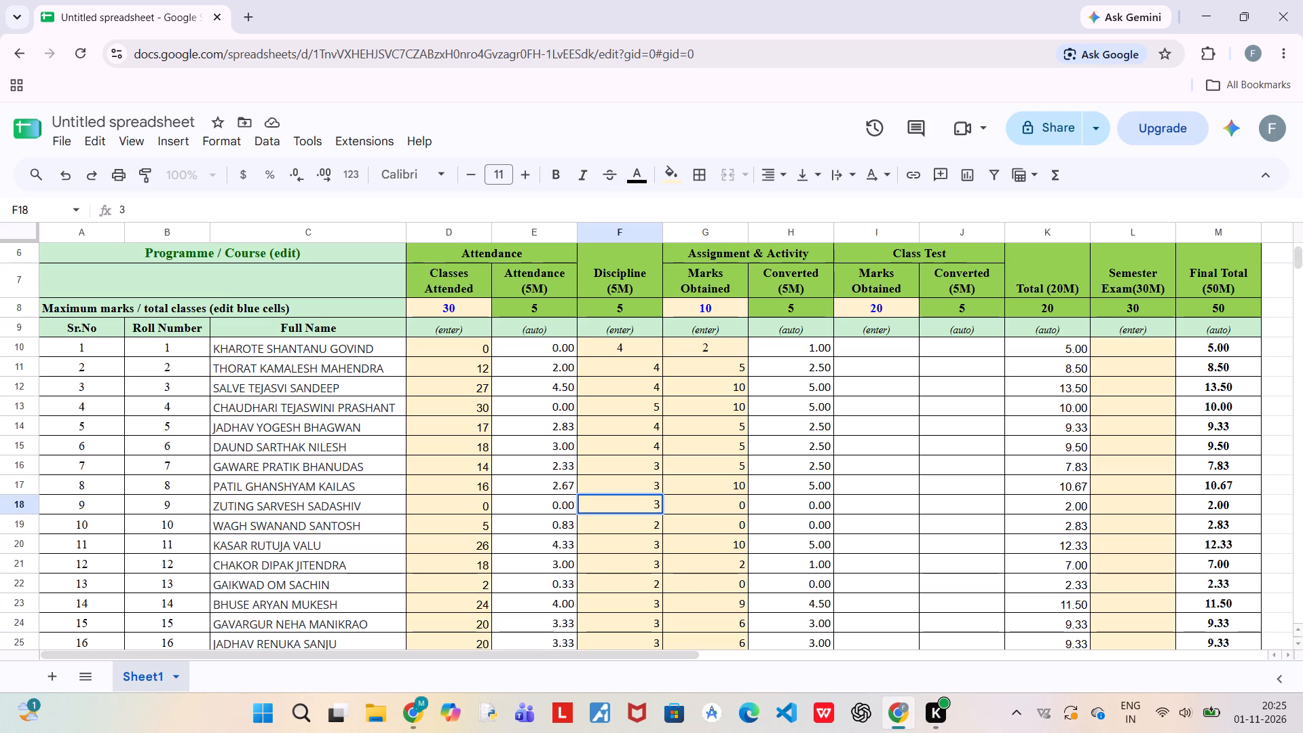
key("Down")
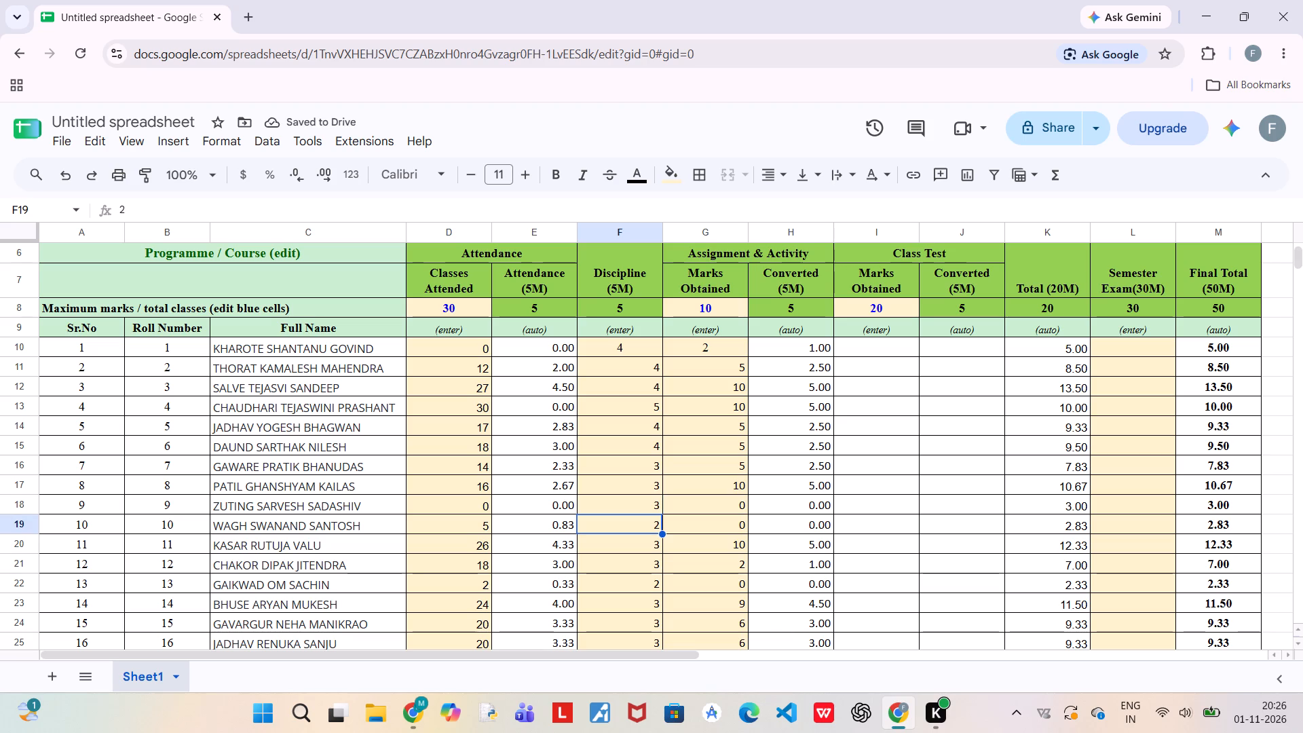
key("3")
key("Down")
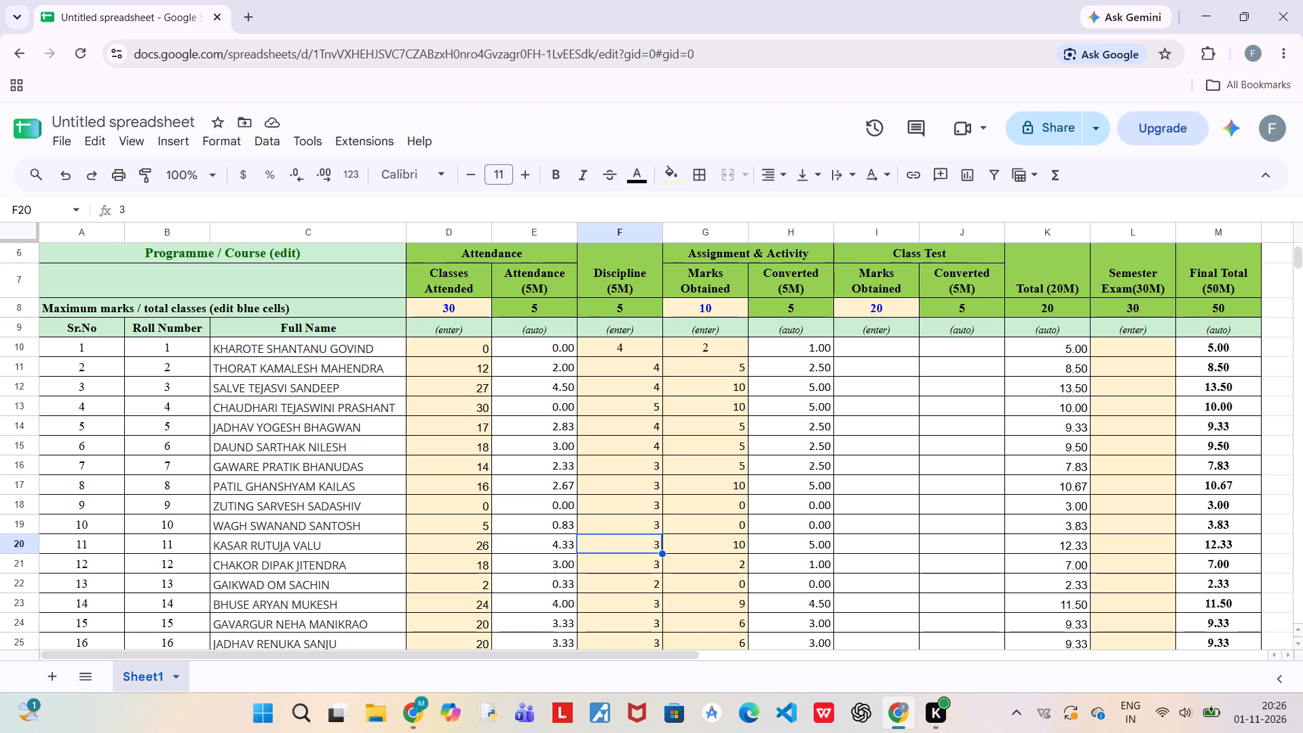
Set the Discipline mark to 4 for each of roll numbers 7 to 10.
key("Up")
key("Up")
key("Up")
key("Up")
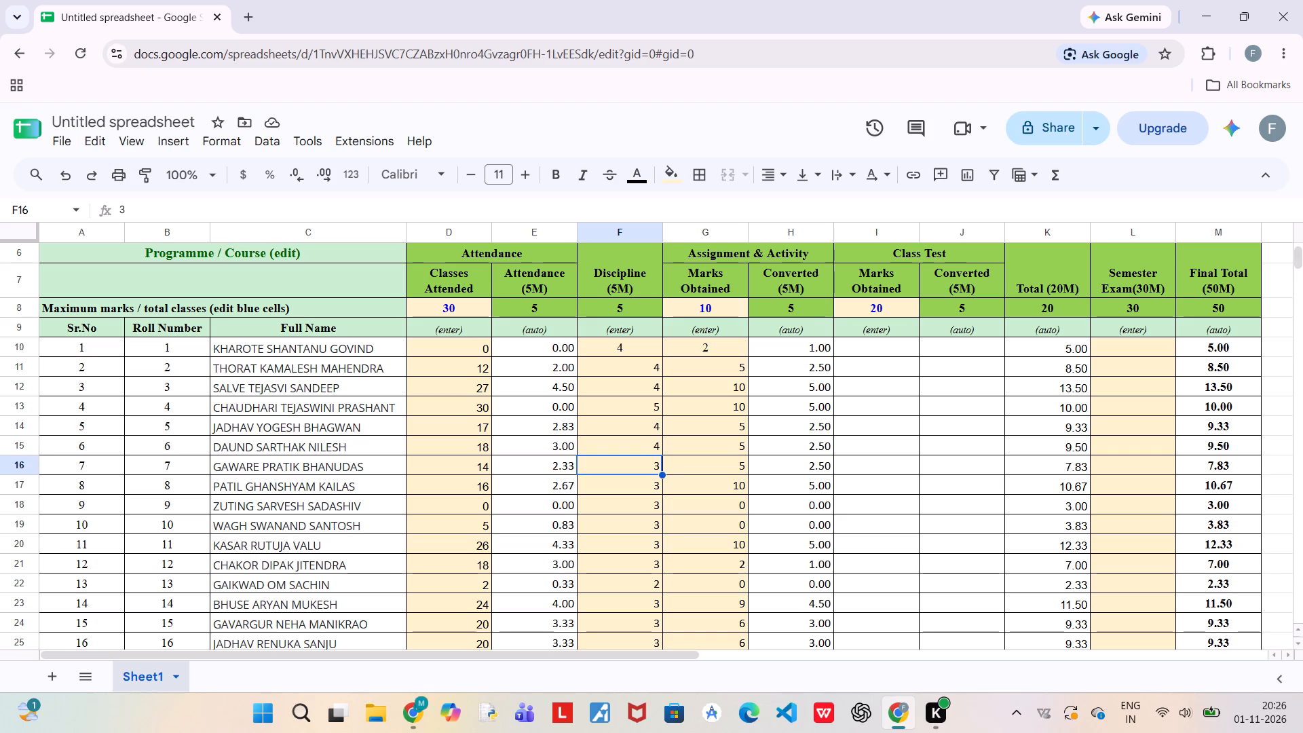
key("4")
key("Down")
key("Down")
key("Up")
key("4")
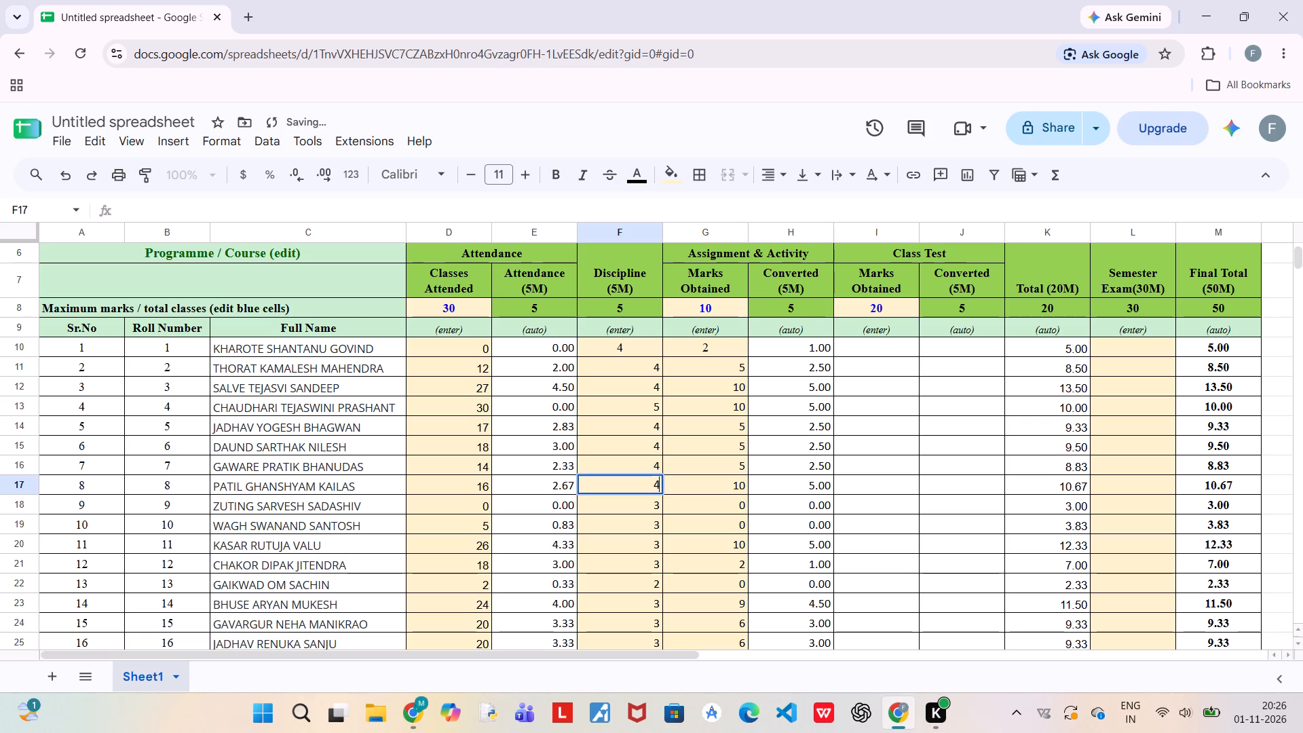
key("Down")
key("4")
key("Down")
key("4")
key("Down")
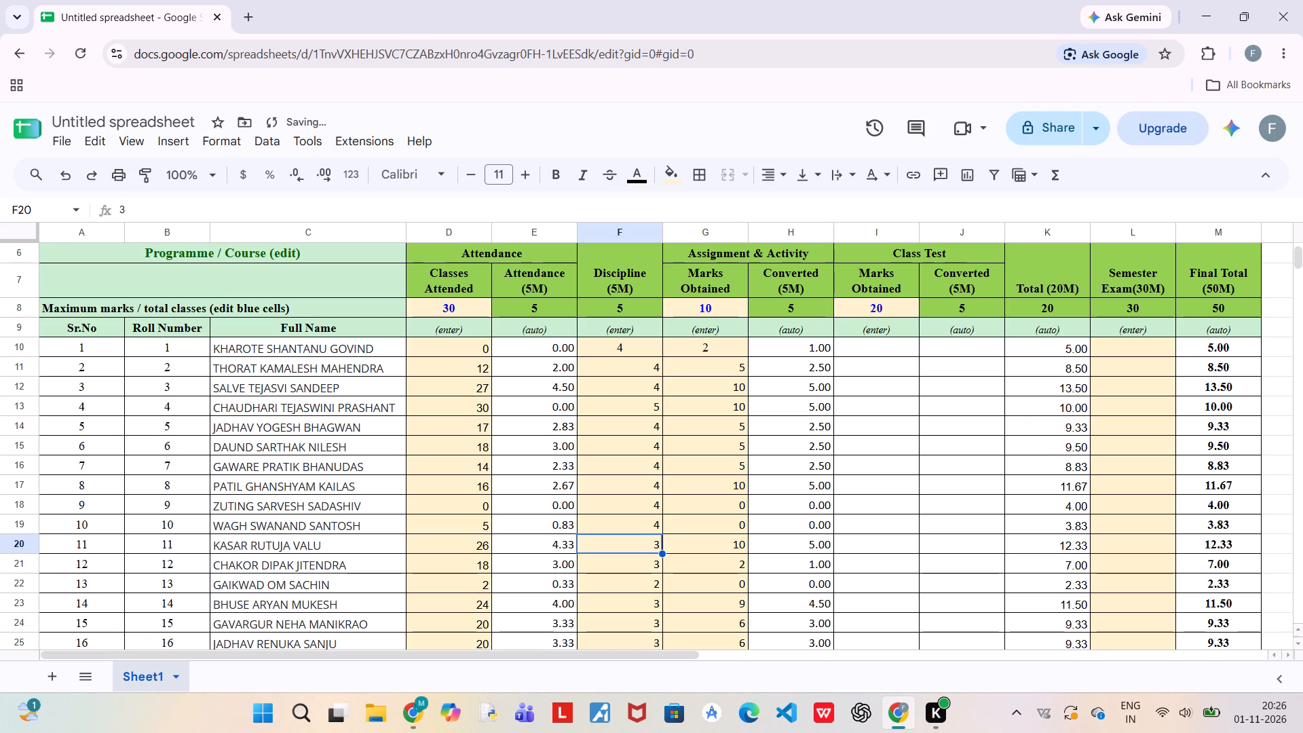
Set the Discipline mark to 4 for each of roll numbers 11, 12 and 13.
key("4")
key("Down")
key("4")
key("Down")
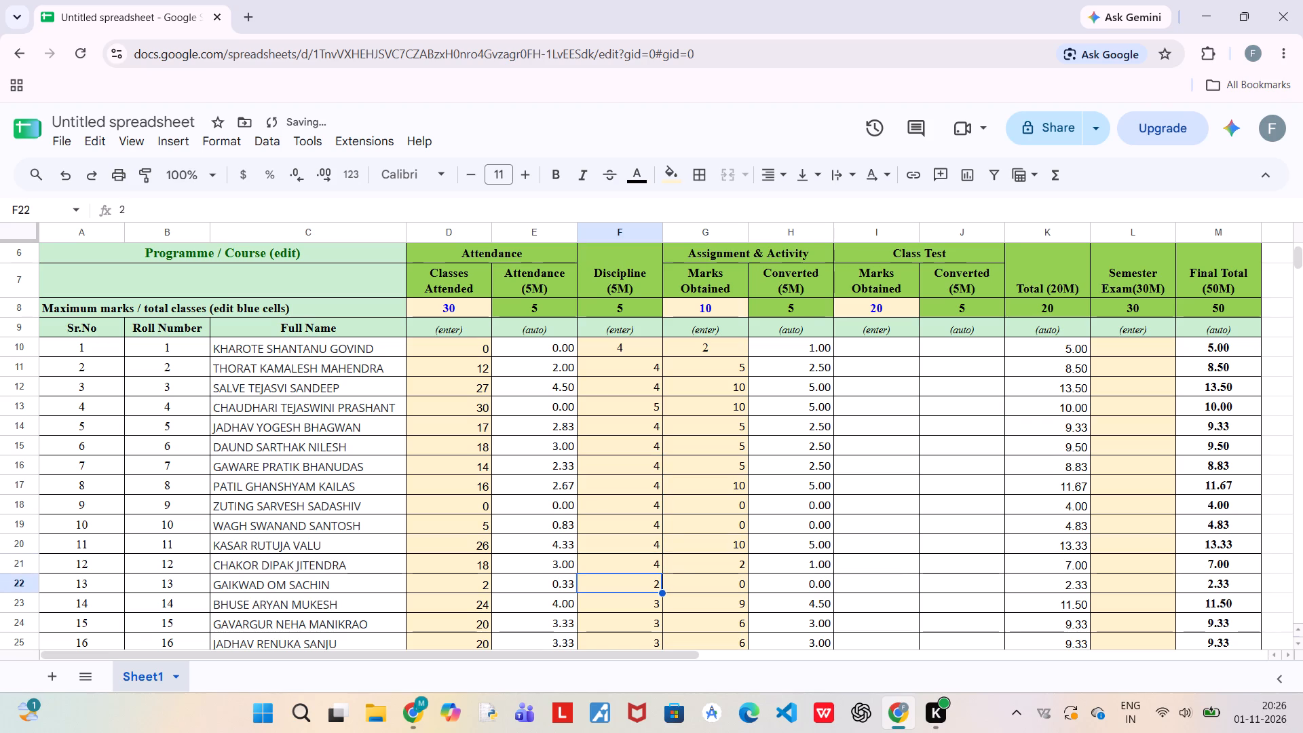
key("4")
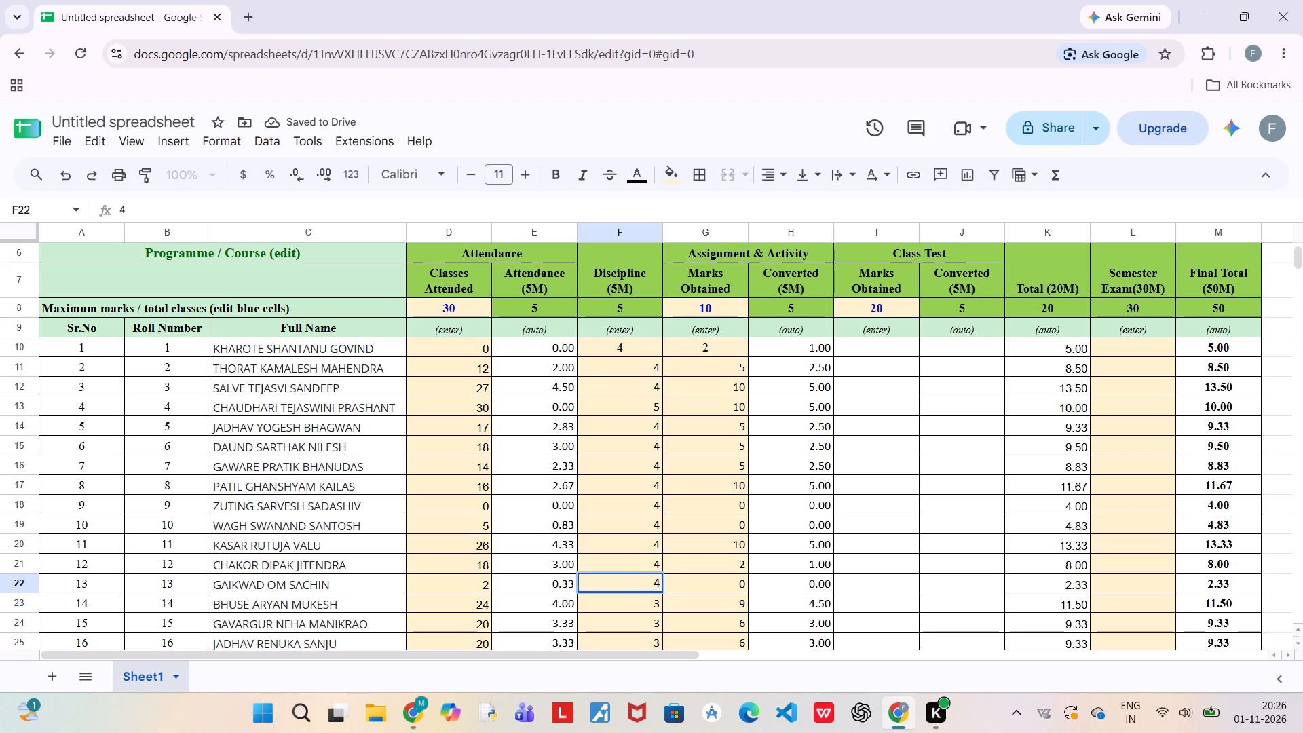
key("Down")
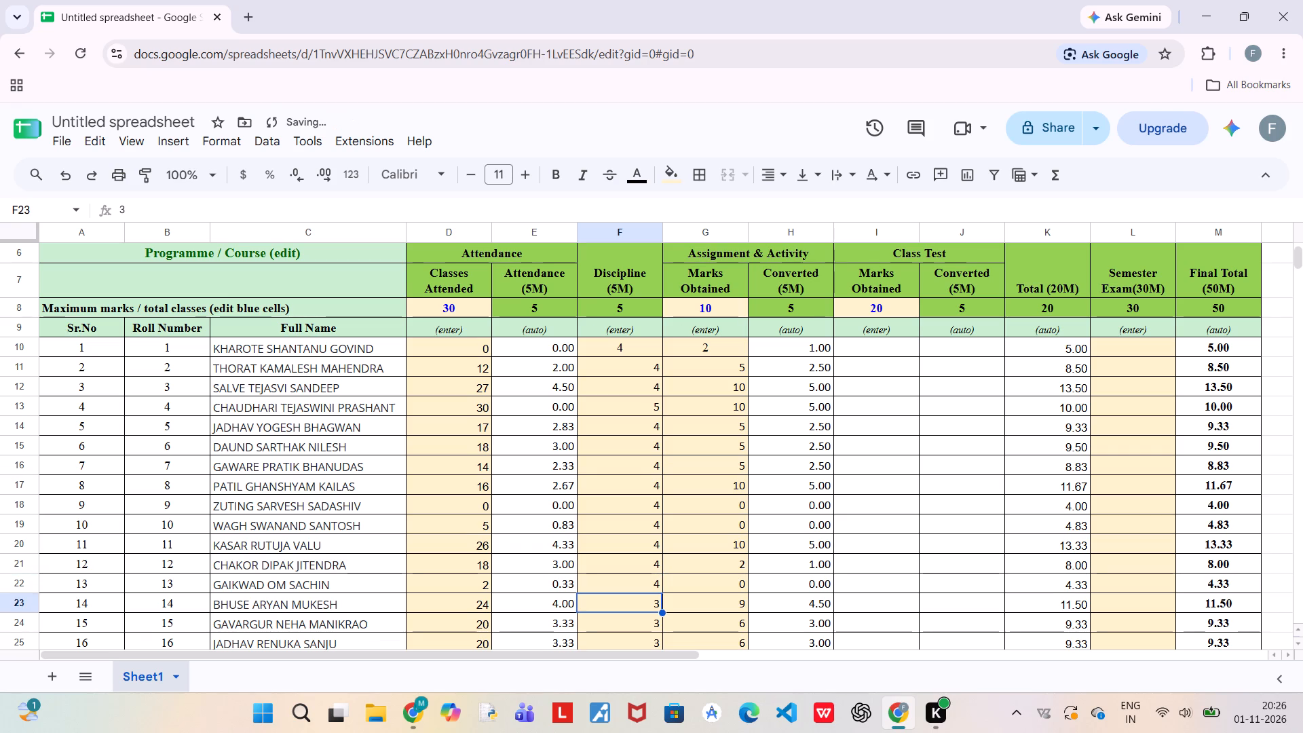
Set the Discipline mark to 5 for roll numbers 14, 15 and 16, and correct roll number 16 to 4.
key("5")
key("Down")
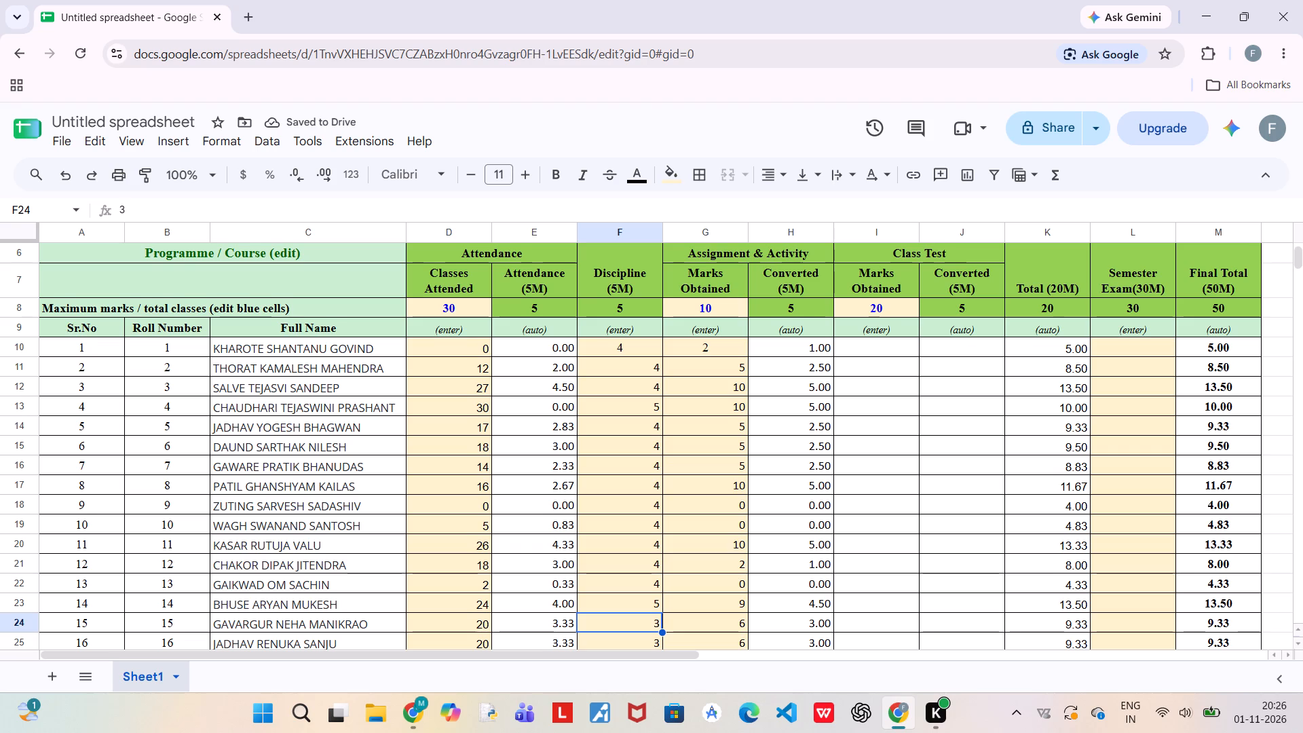
key("5")
key("Down")
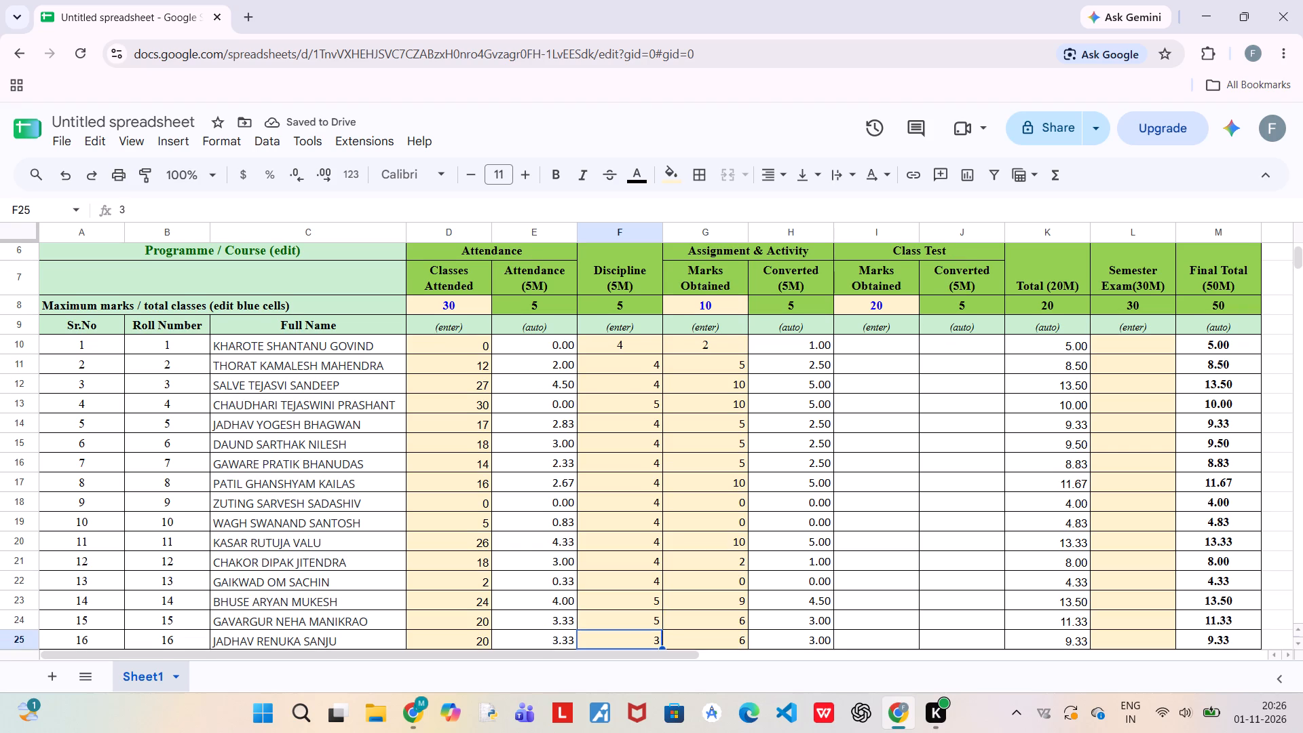
key("5")
key("Down")
key("Up")
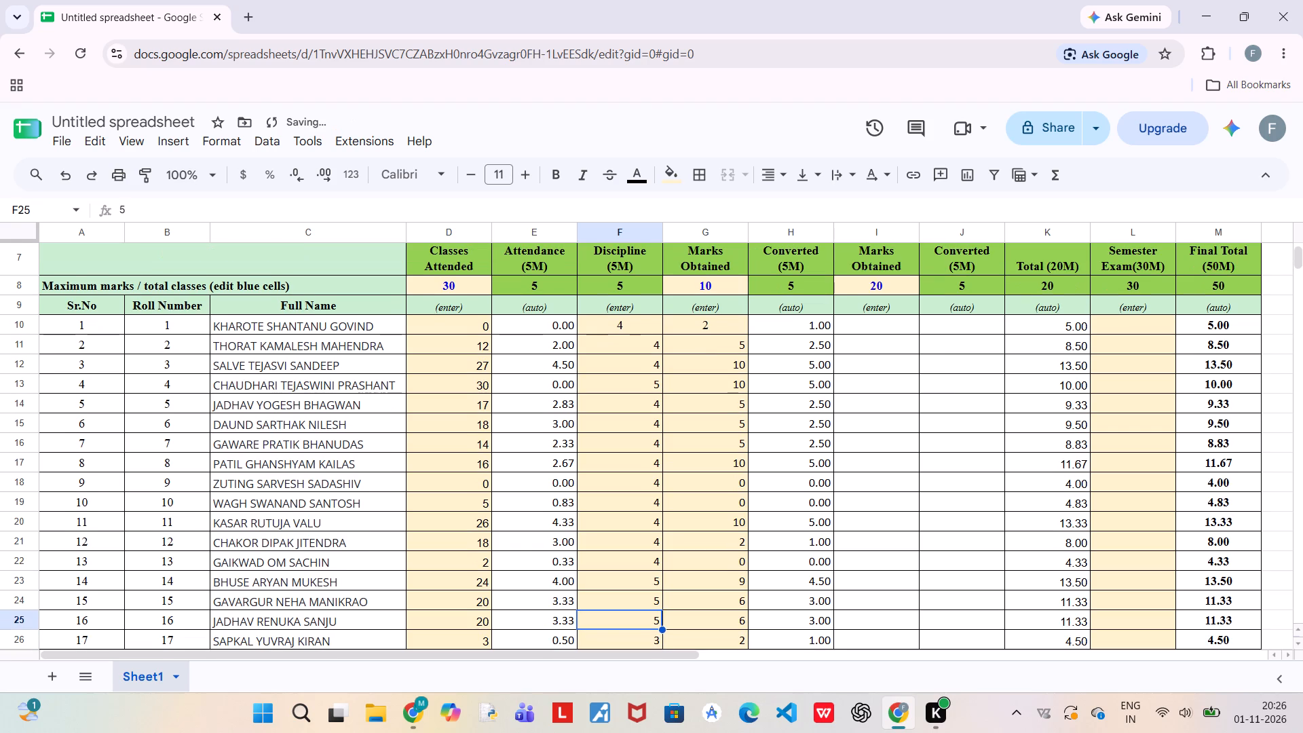
key("4")
key("Down")
Skip roll number 17 and set the Discipline mark of roll number 18 to 5.
key("Down")
key("Up")
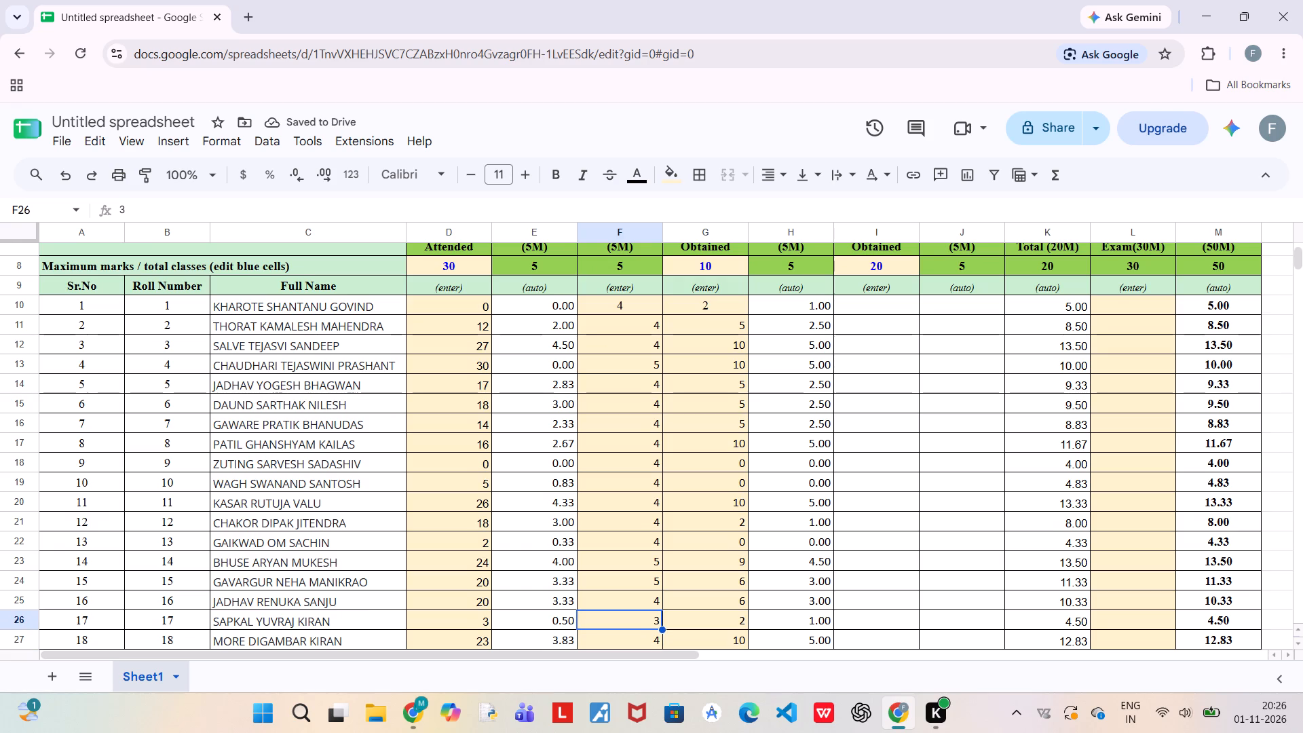
key("Down")
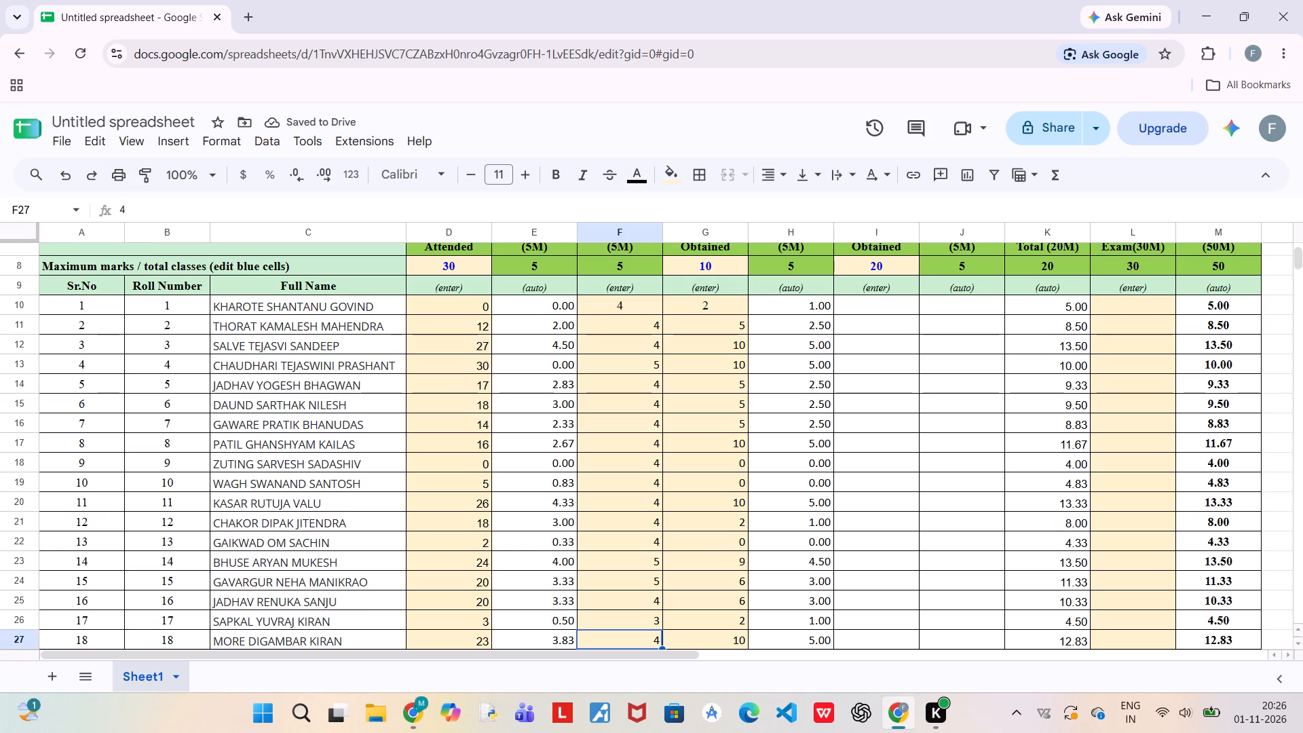
key("5")
key("Down")
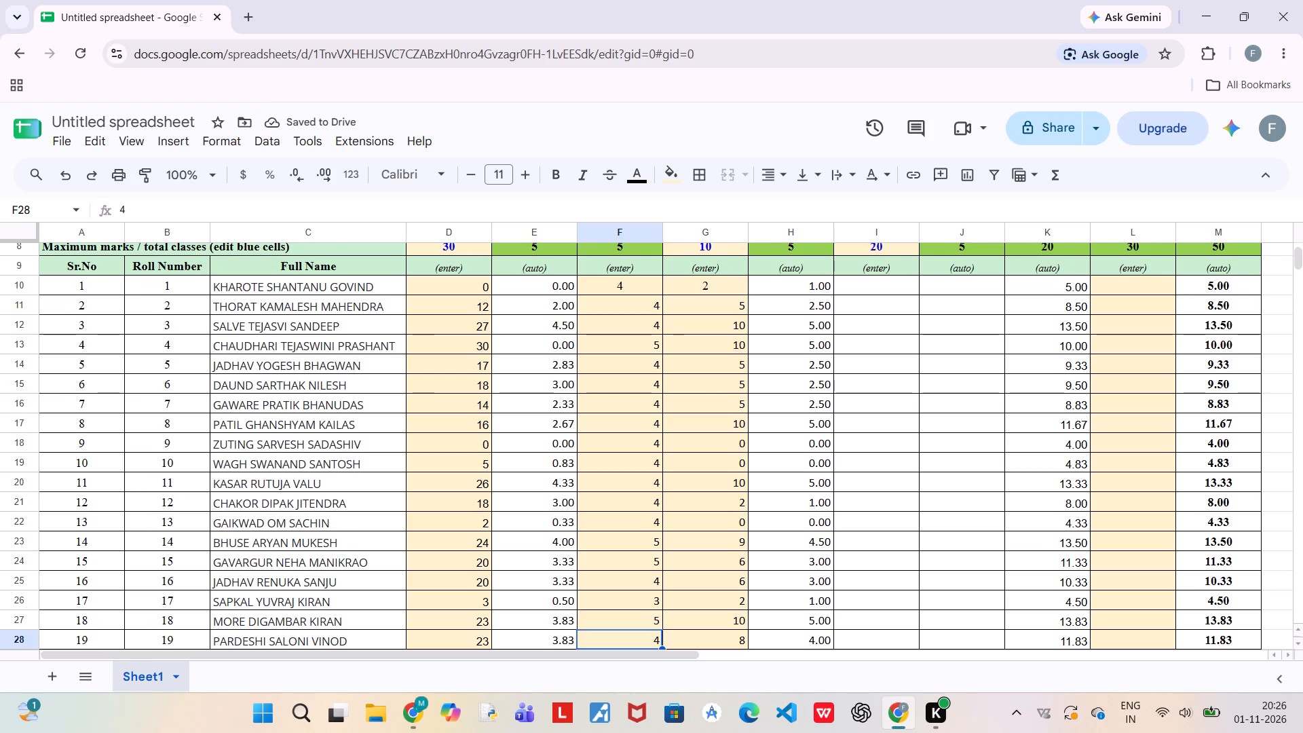
Check the Discipline marks from roll number 19 onward, setting roll number 25 to 3 and roll number 26 to 5.
key("Down")
key("Down")
key("Down")
key("Down")
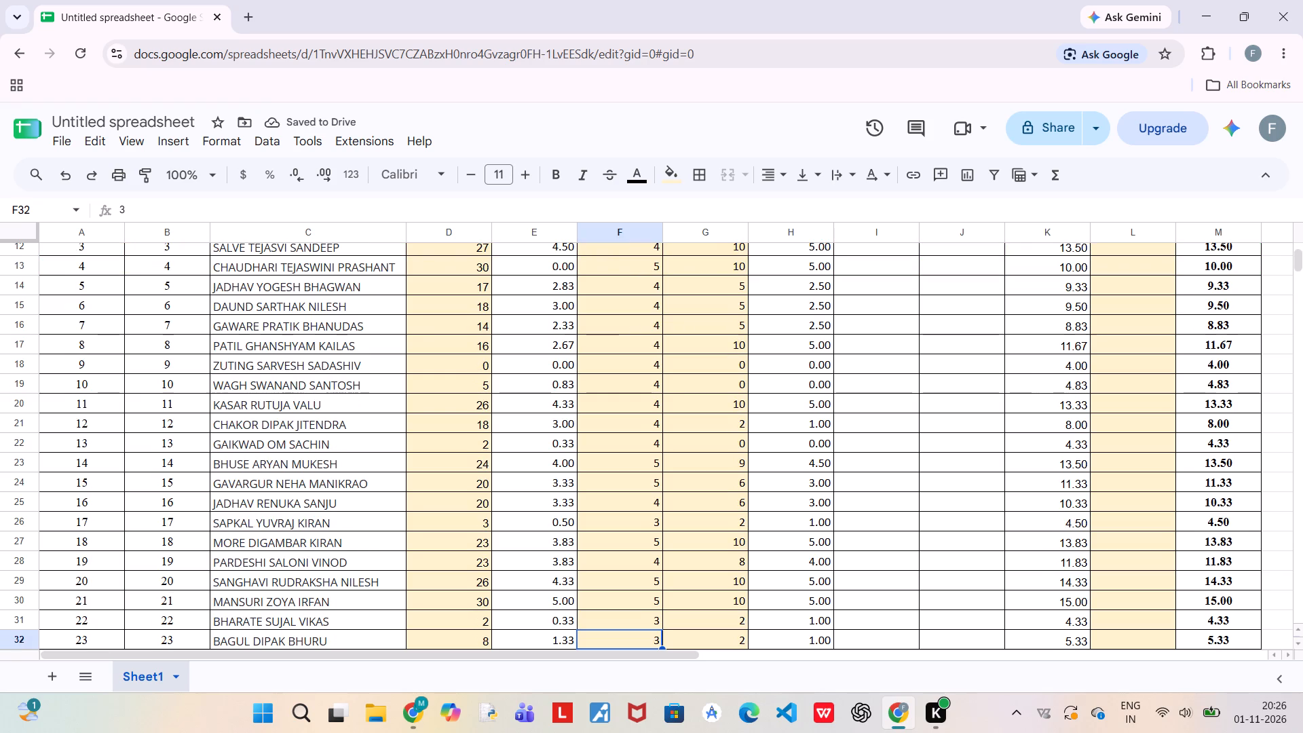
key("Up")
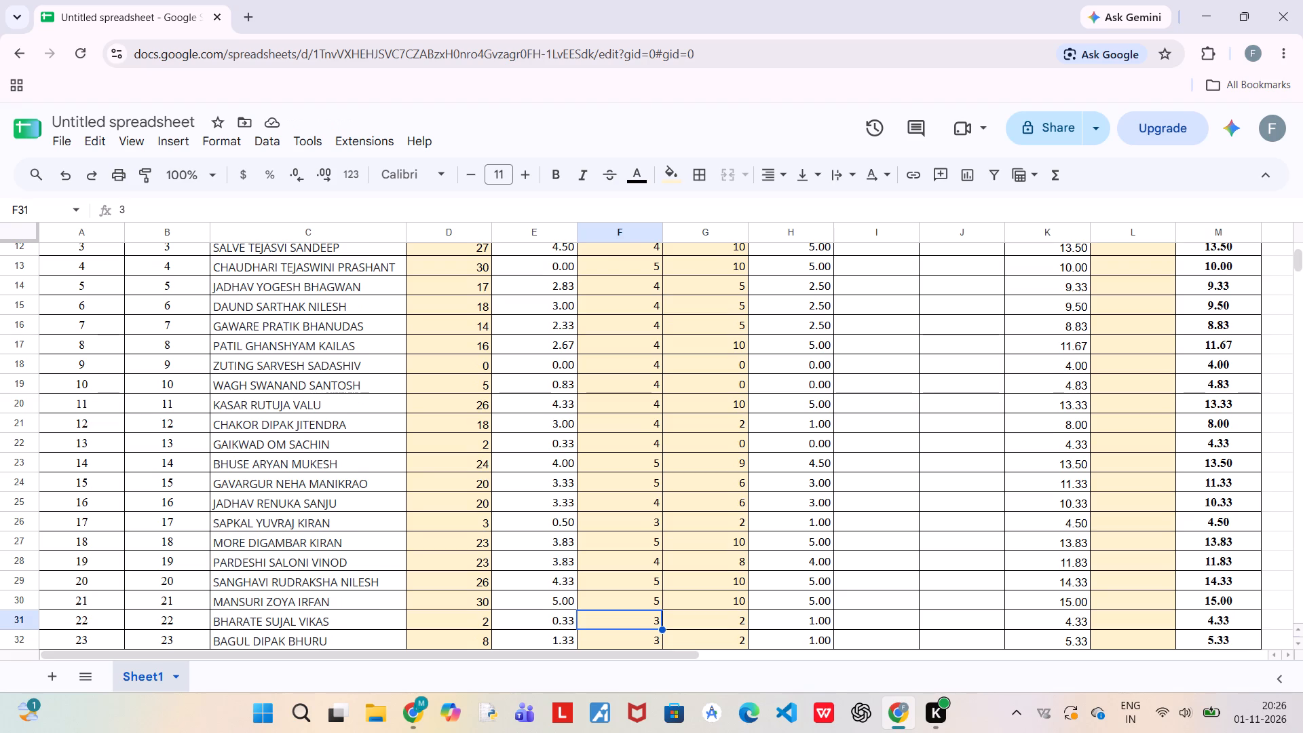
key("Down")
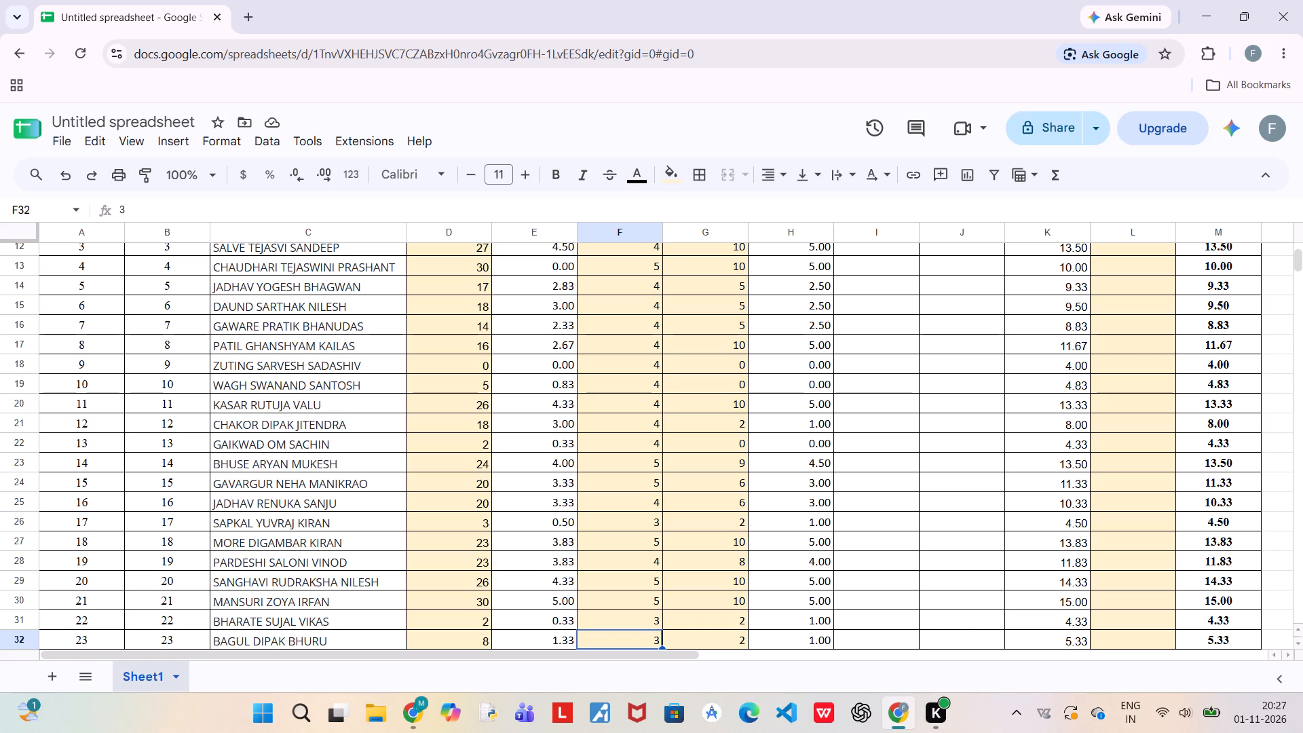
key("Down")
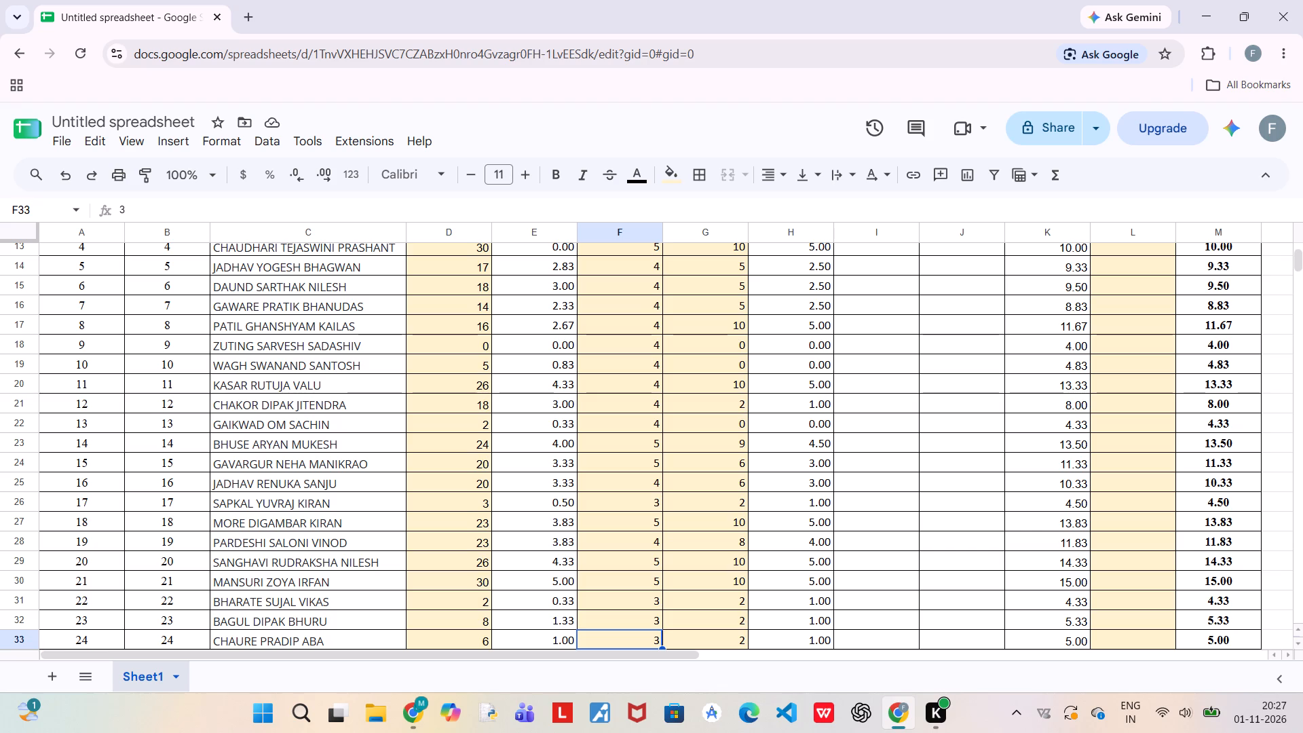
key("Down")
key("Up")
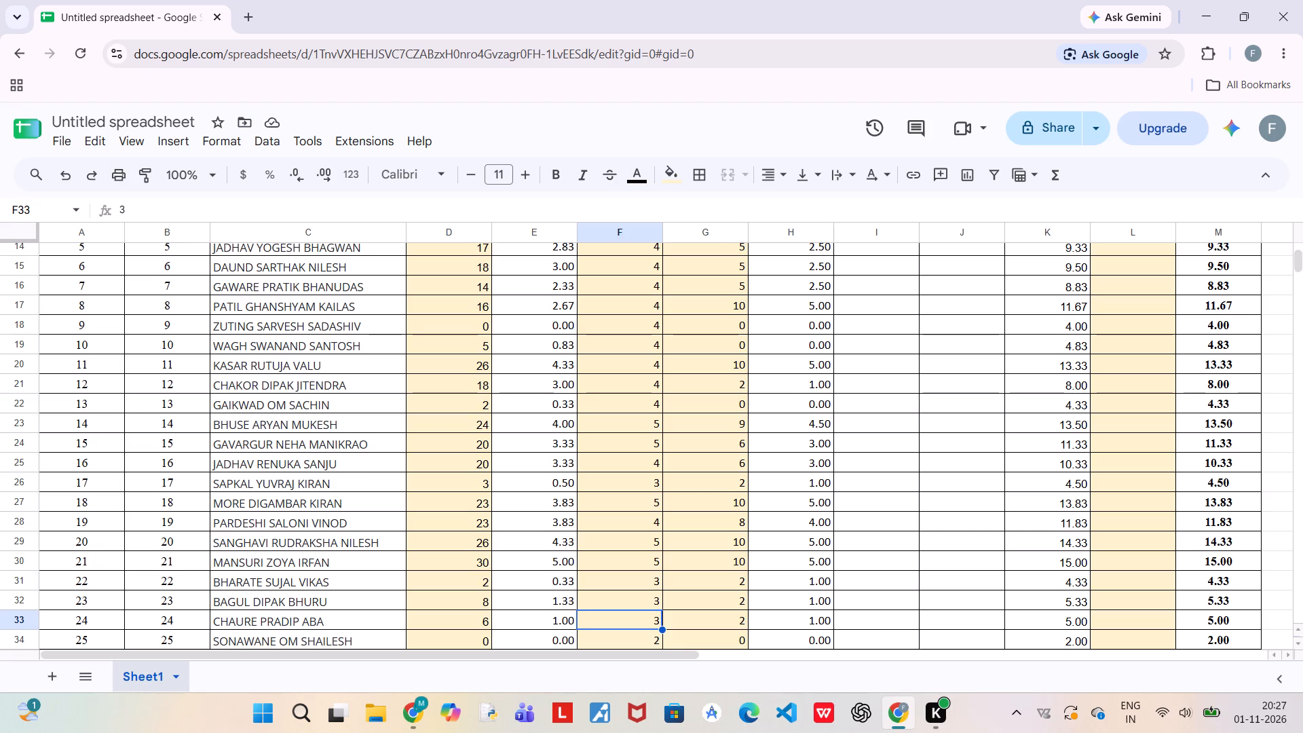
key("Down")
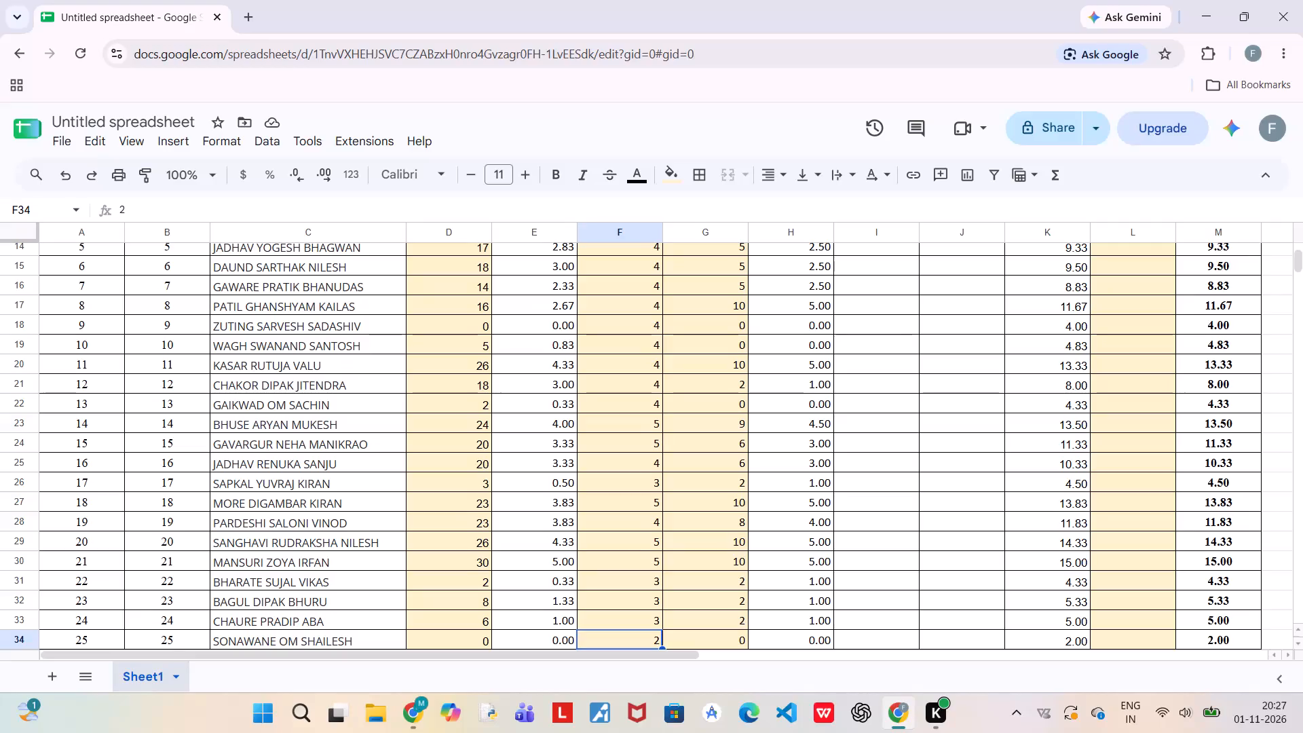
key("3")
key("Down")
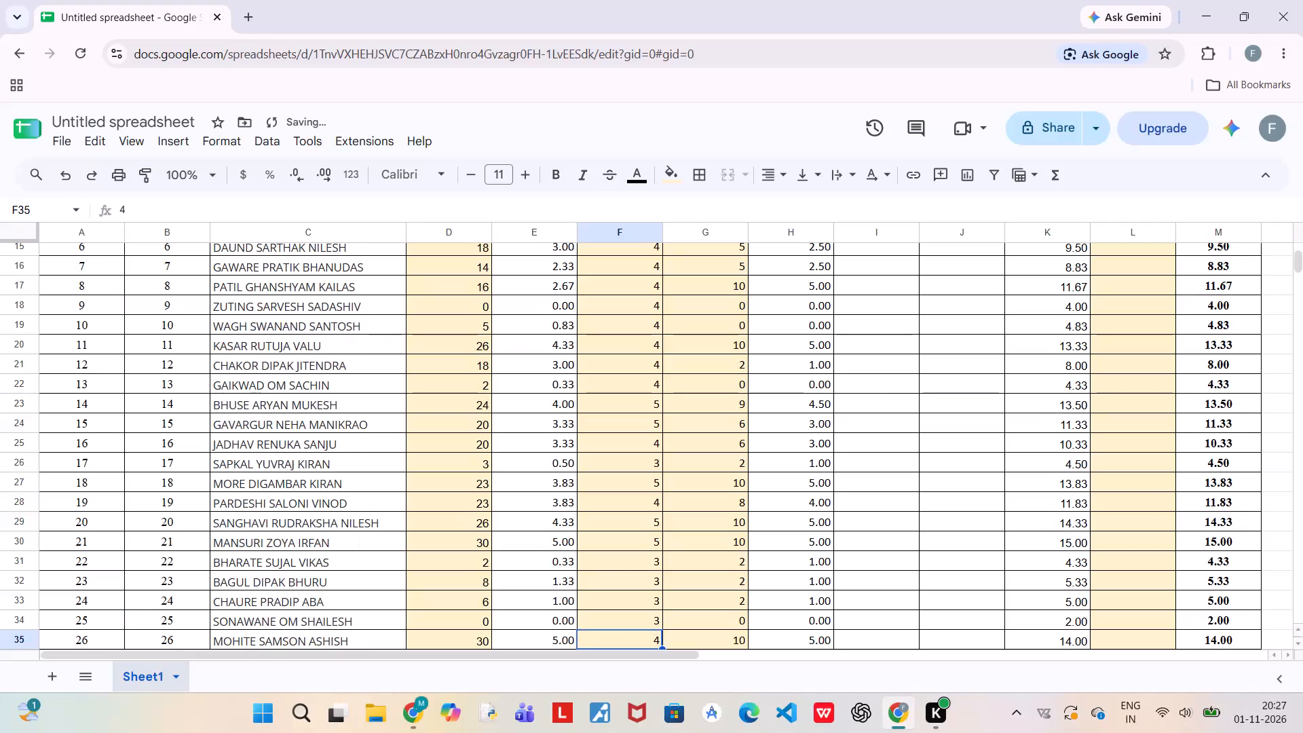
key("5")
key("Down")
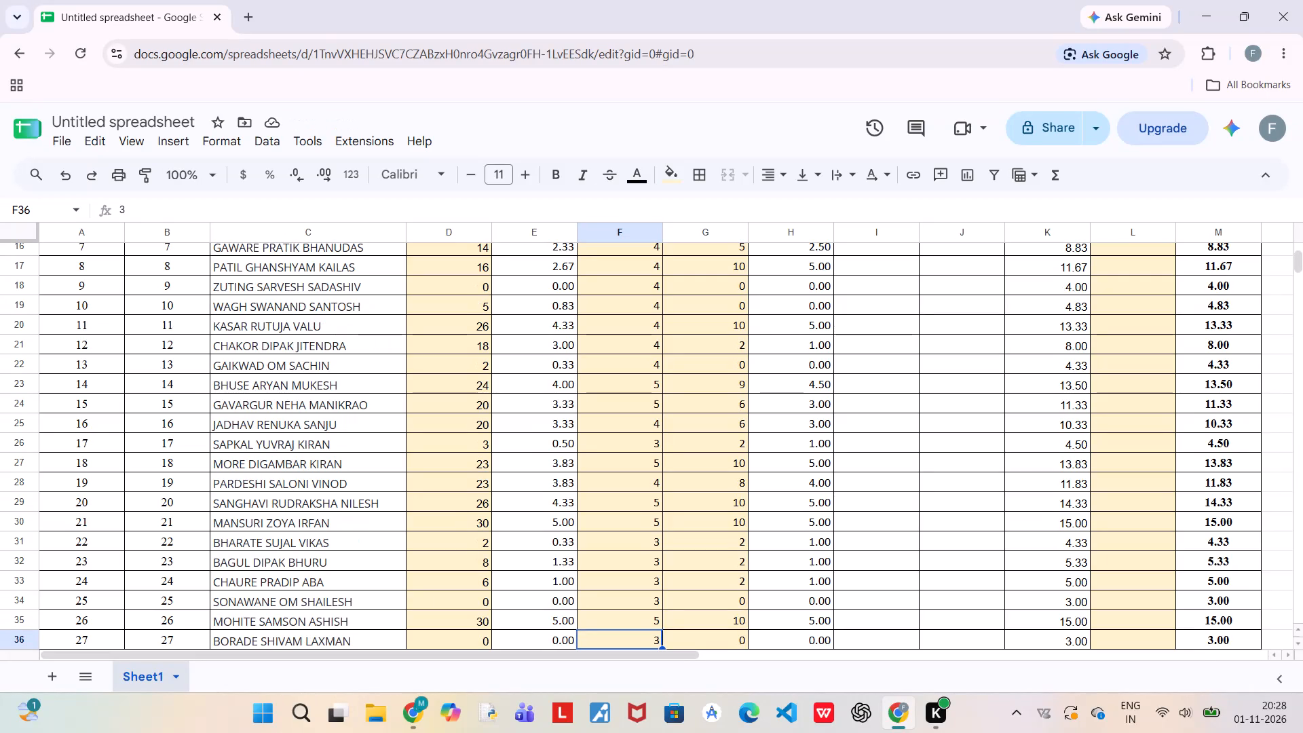
Set the Discipline mark to 4 for roll numbers 27 and 28, and correct roll number 28 to 3.
key("4")
key("Down")
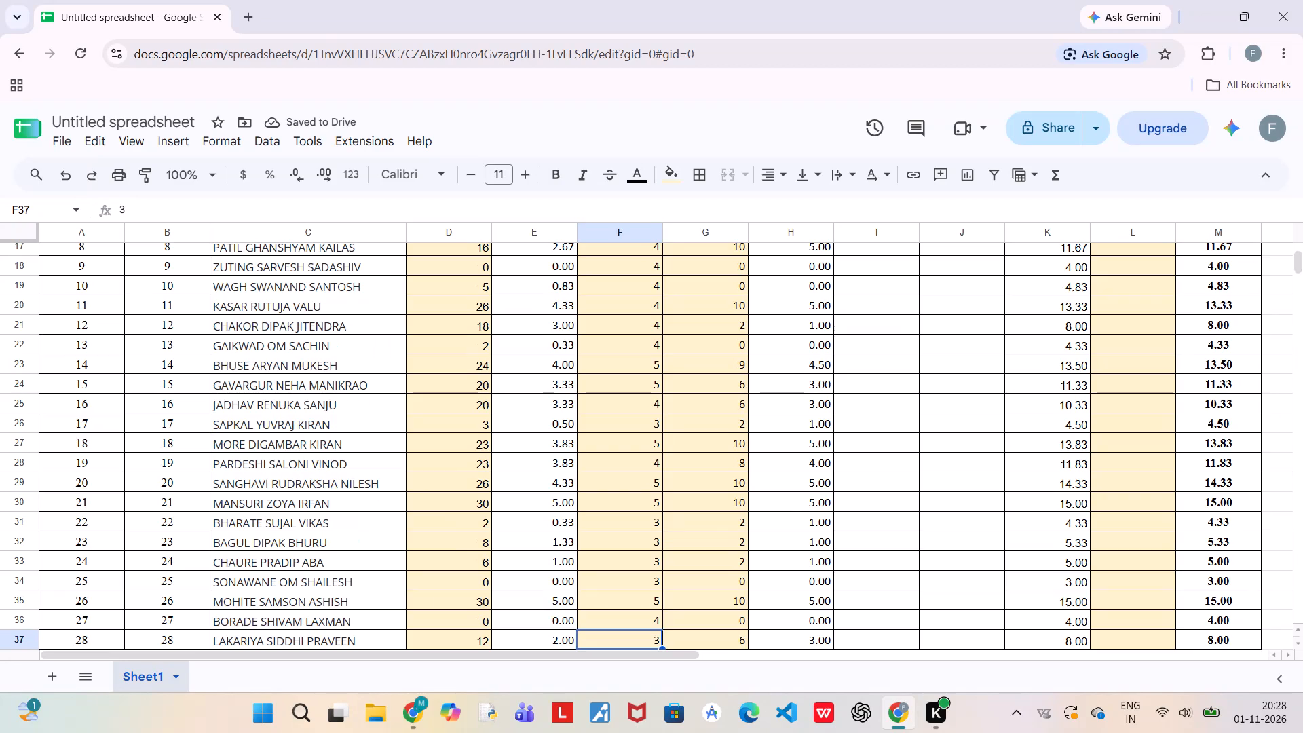
key("4")
key("Down")
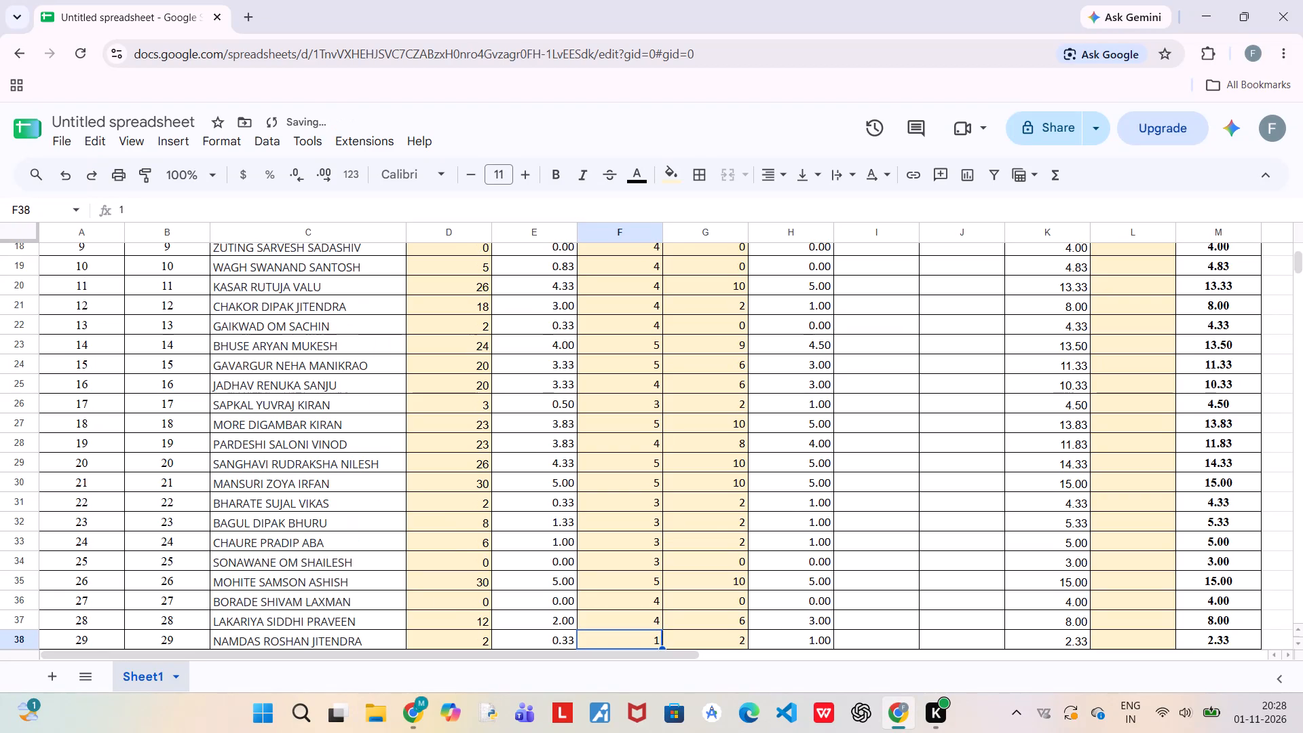
key("Up")
key("3")
key("Down")
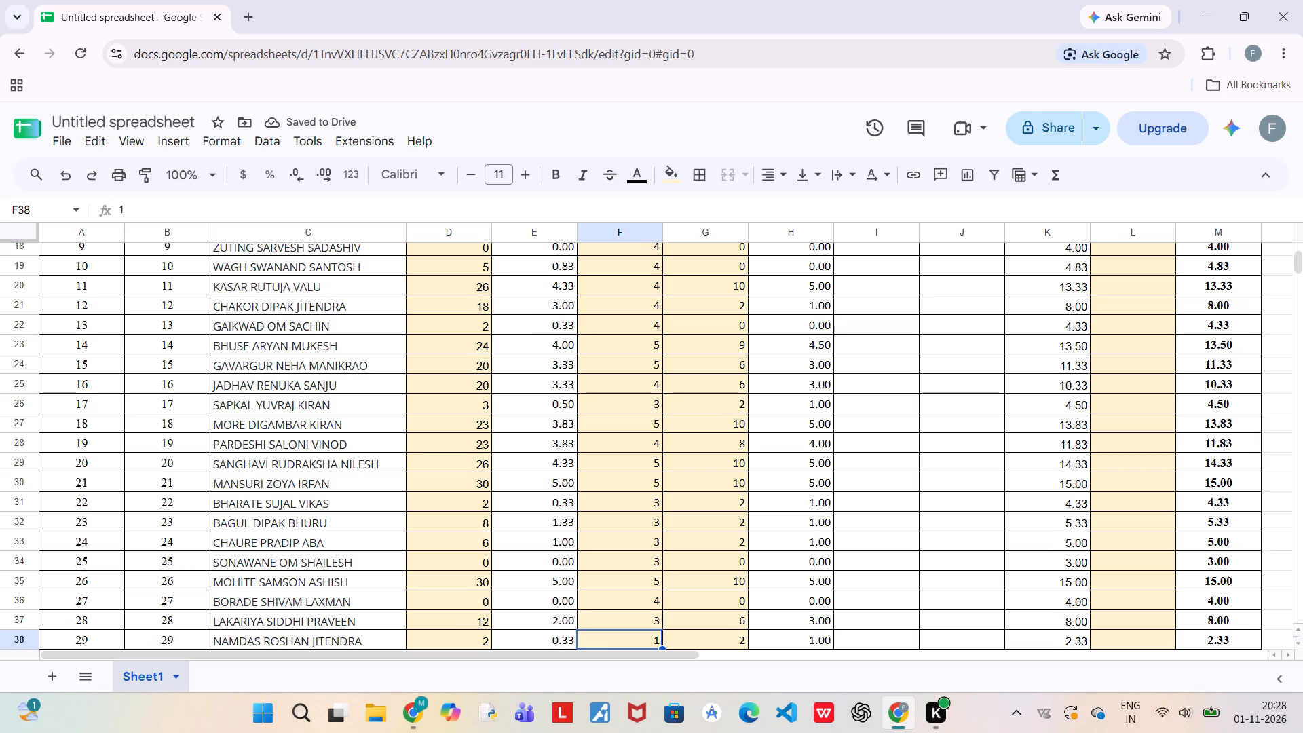
Set the Discipline mark to 3 for each of roll numbers 29 to 33.
key("3")
key("Down")
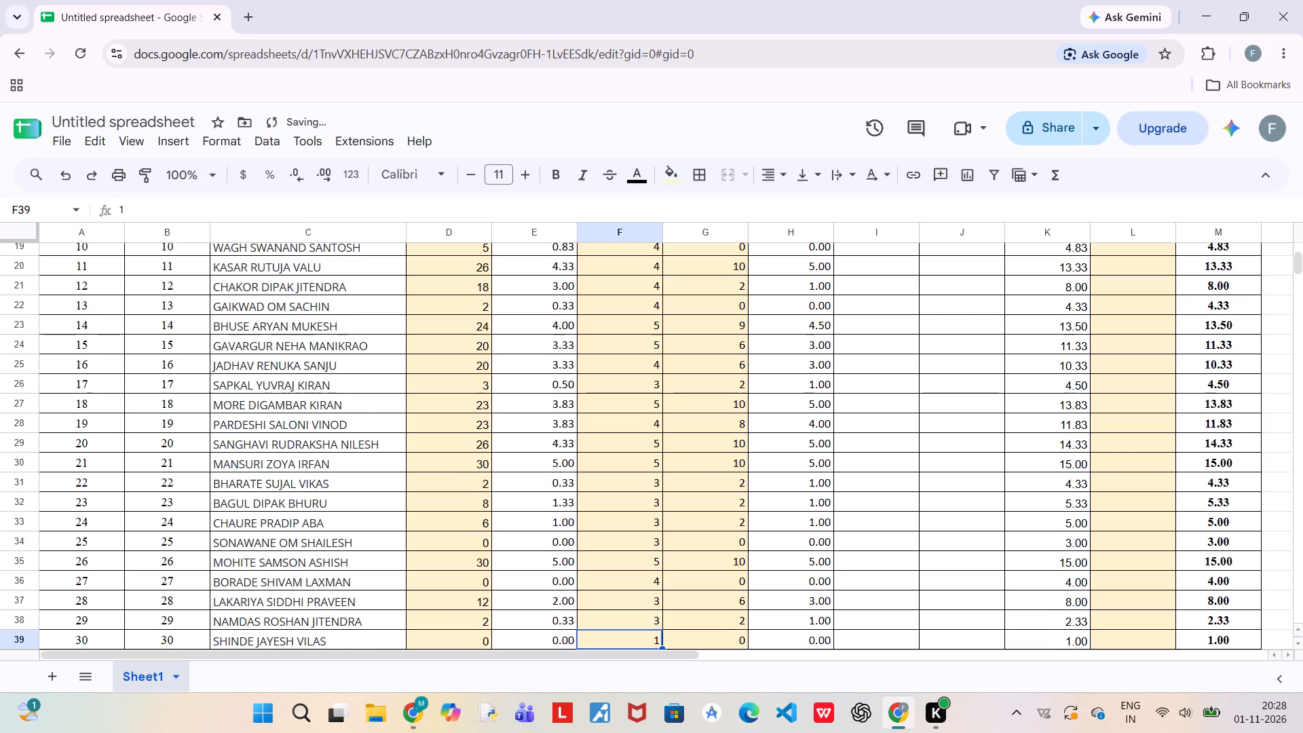
key("3")
key("Down")
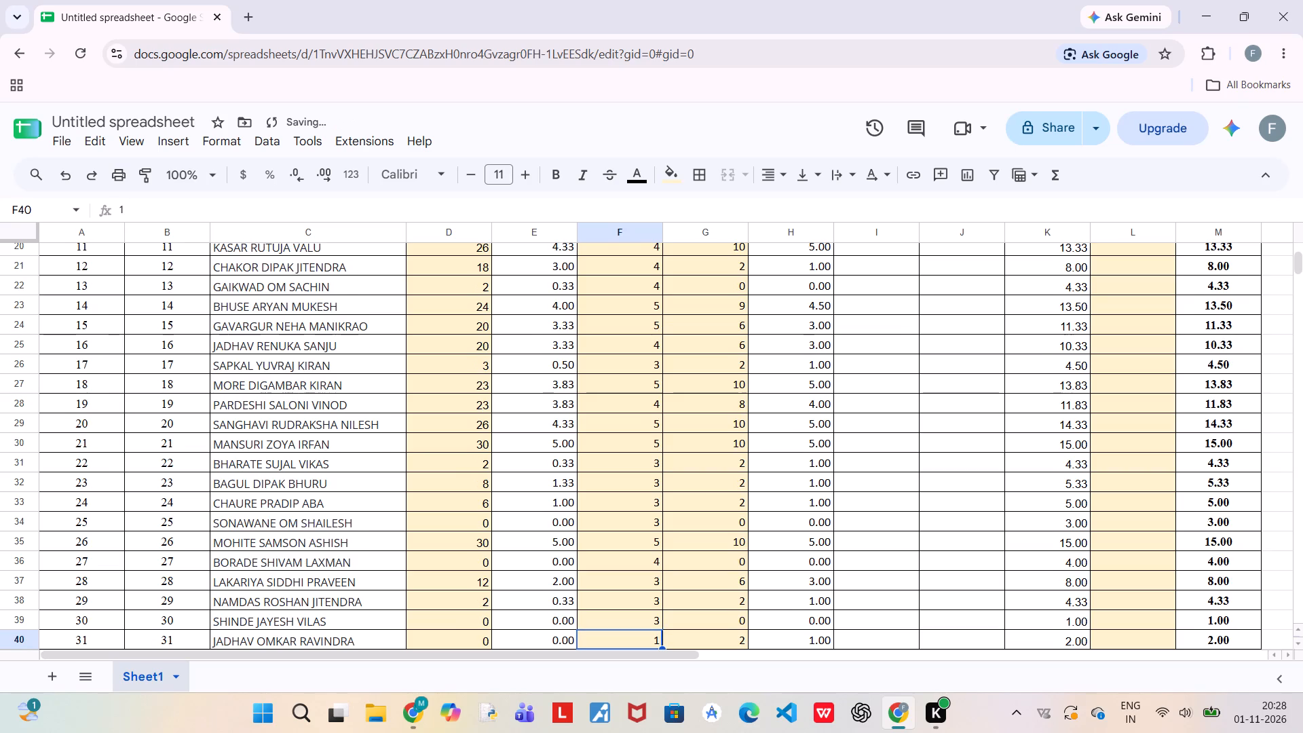
key("3")
key("Down")
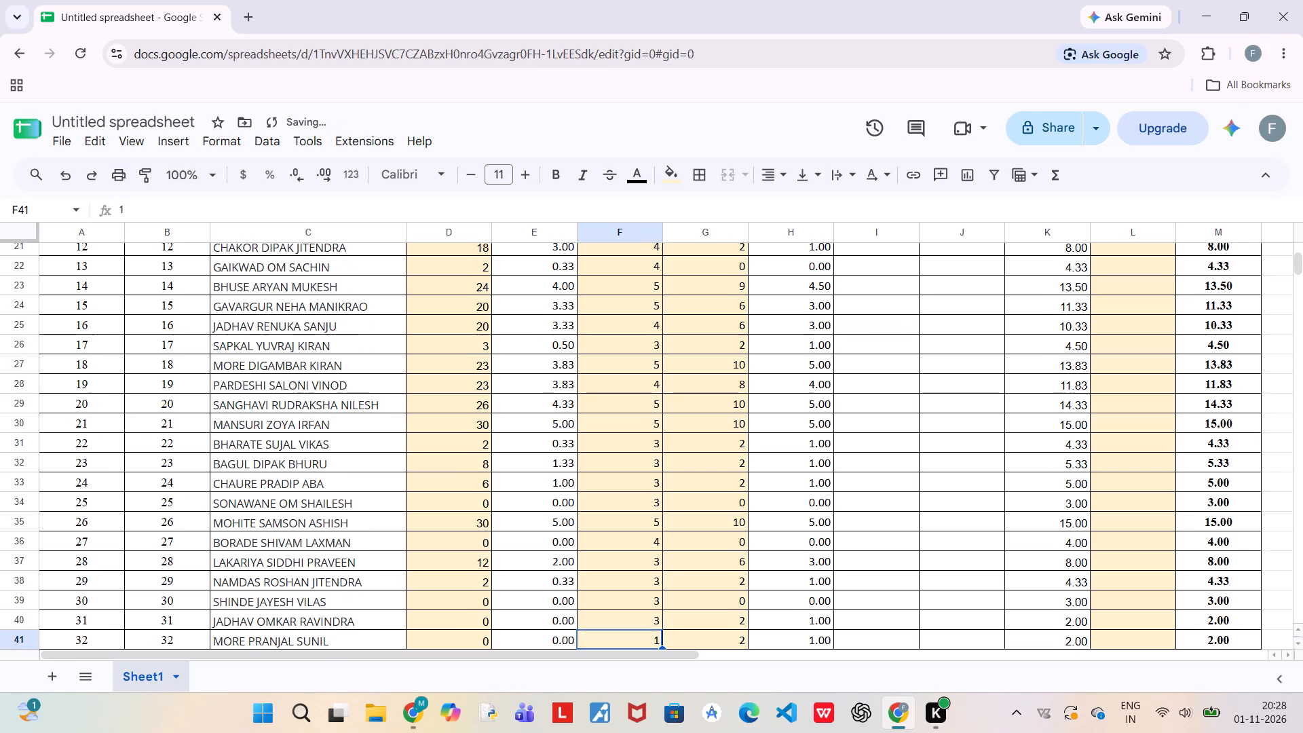
key("3")
key("Down")
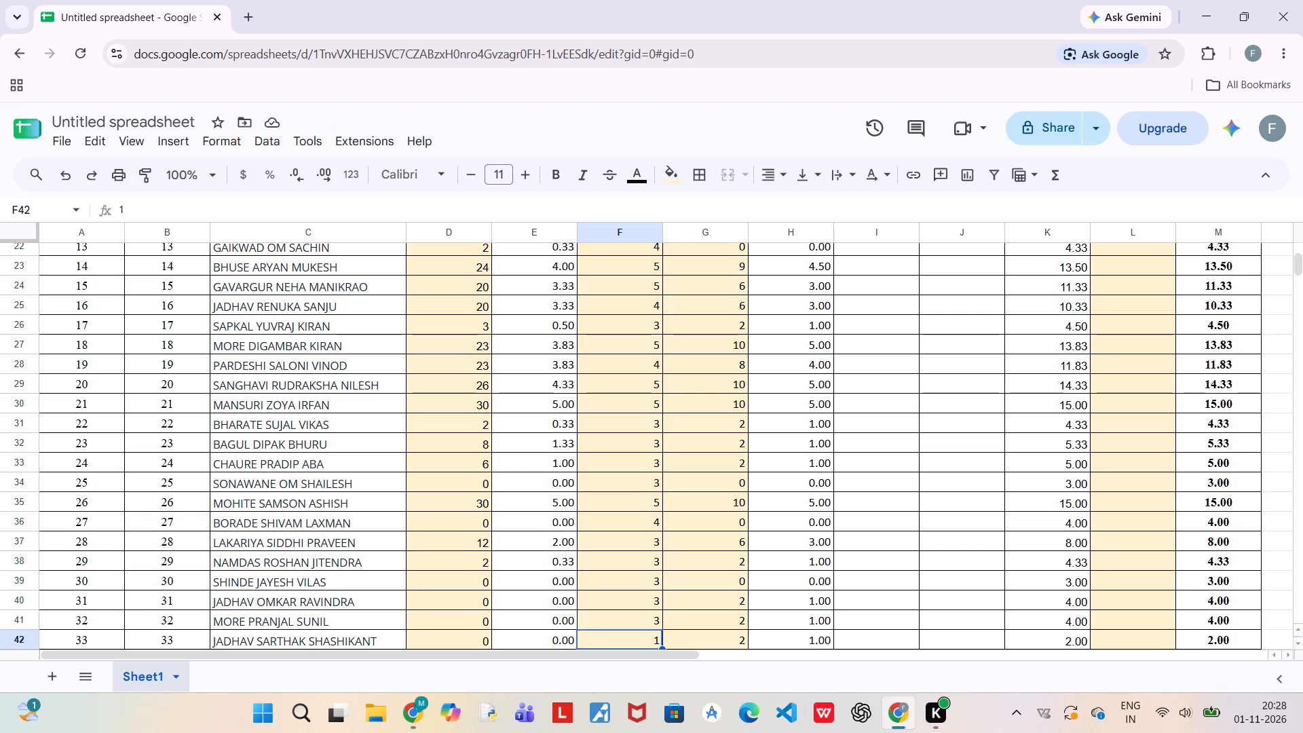
key("3")
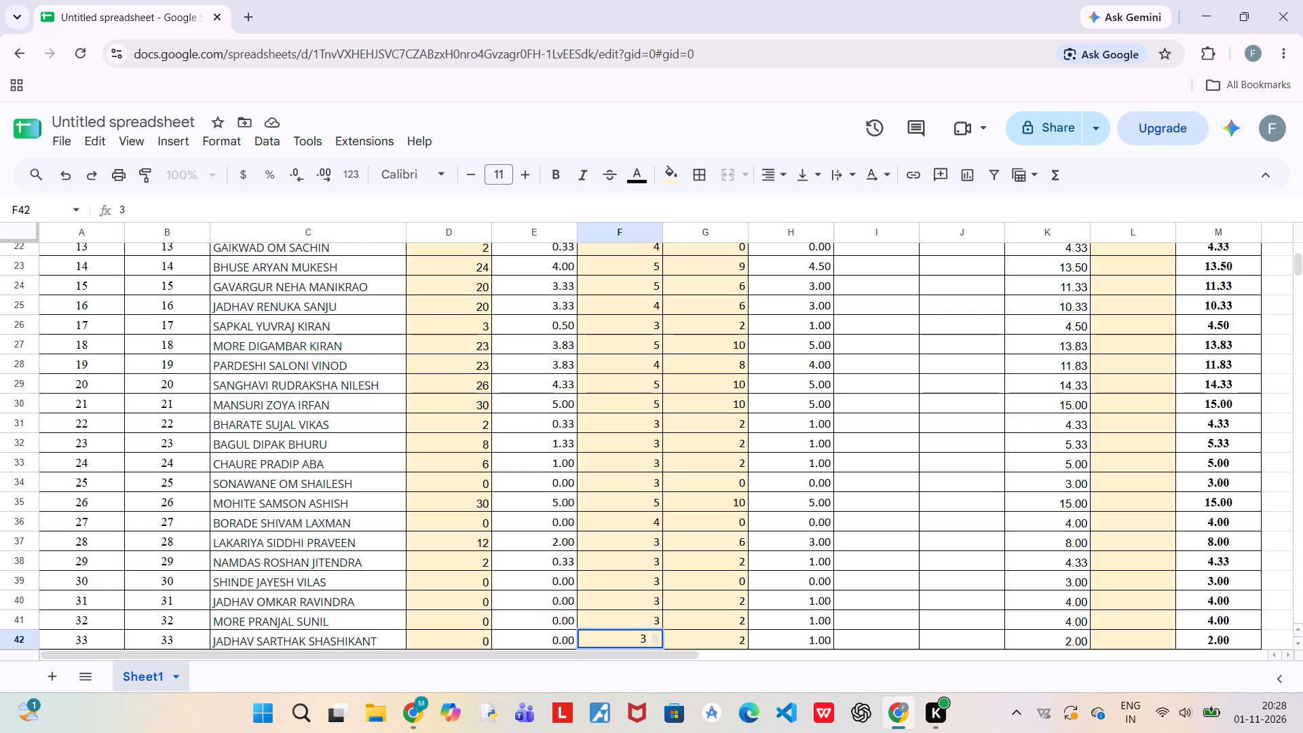
key("Down")
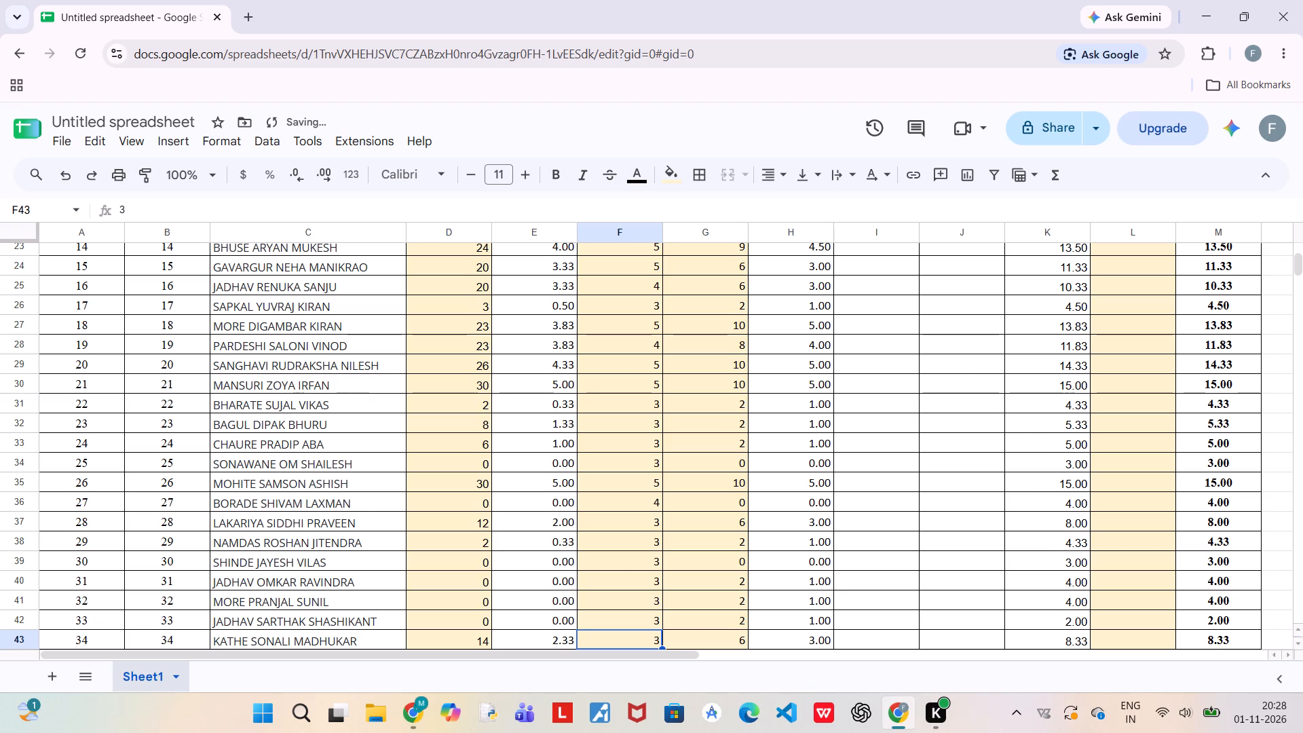
Set the Discipline mark to 4 for roll numbers 34 and 35, and to 5 for roll number 36.
key("4")
key("Down")
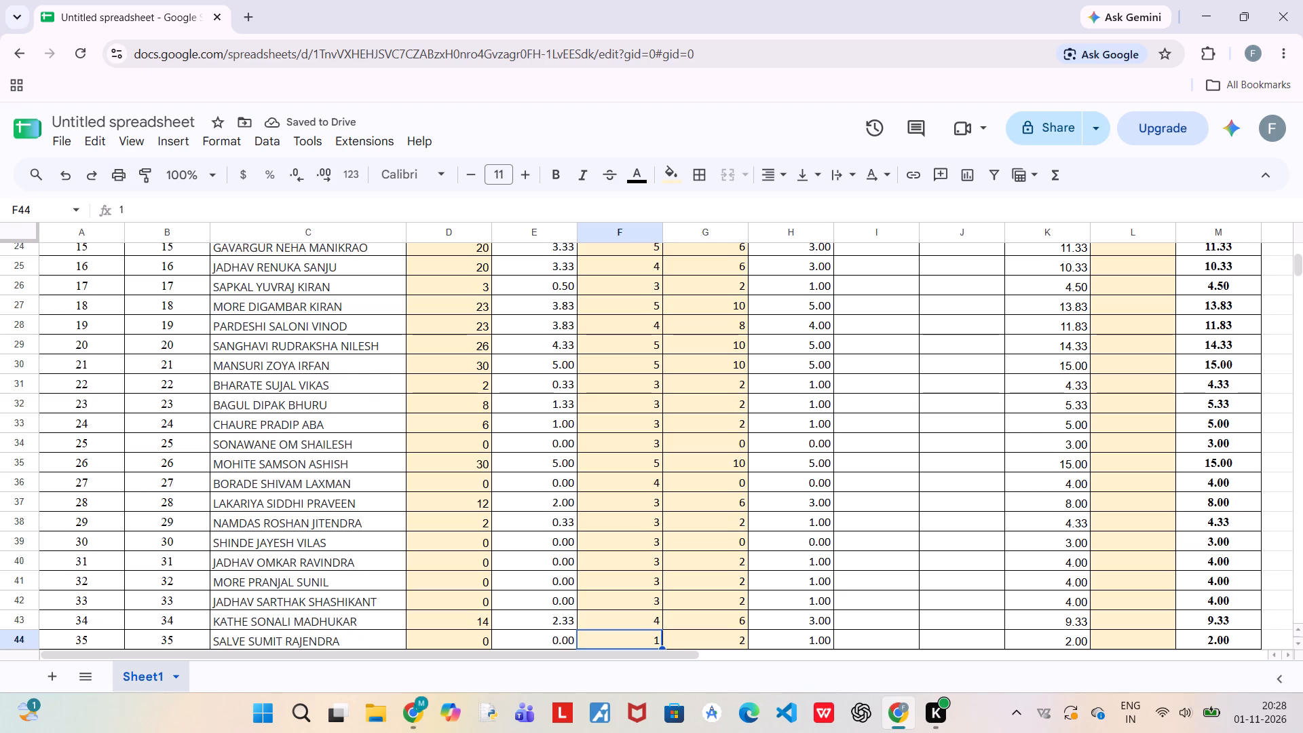
key("4")
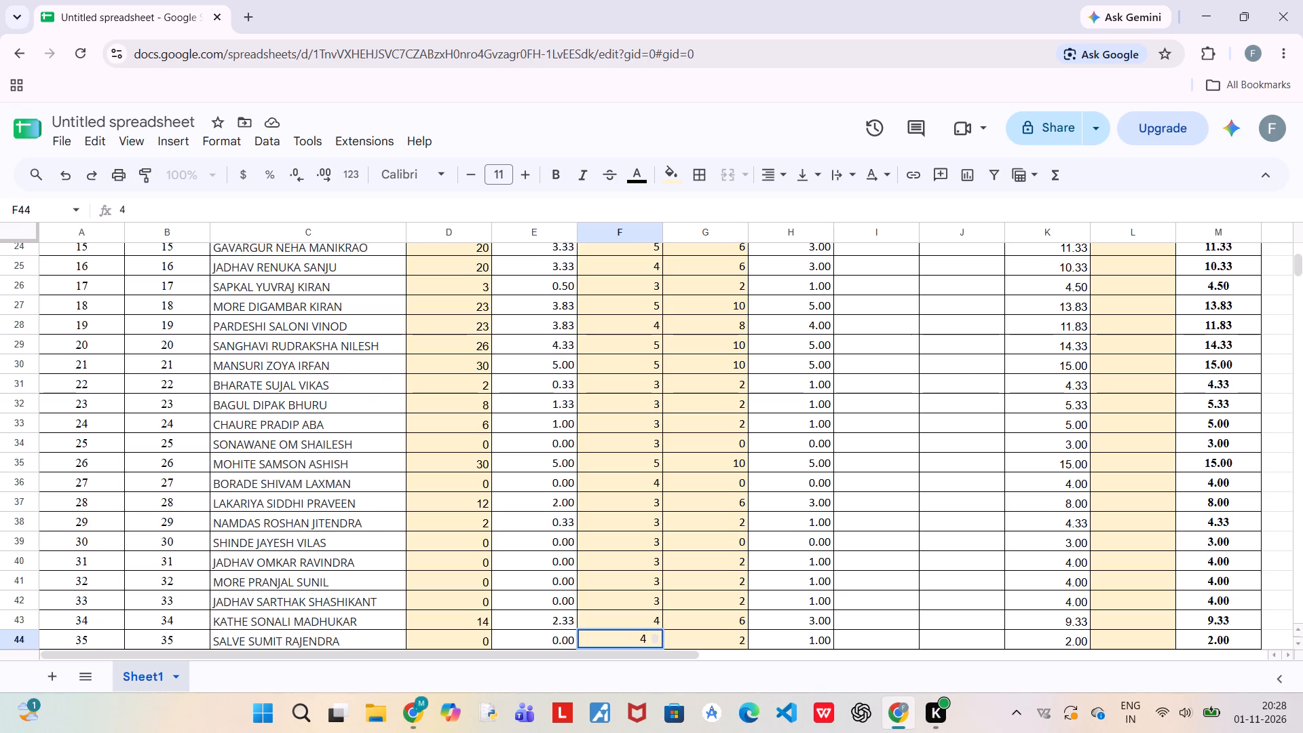
key("Down")
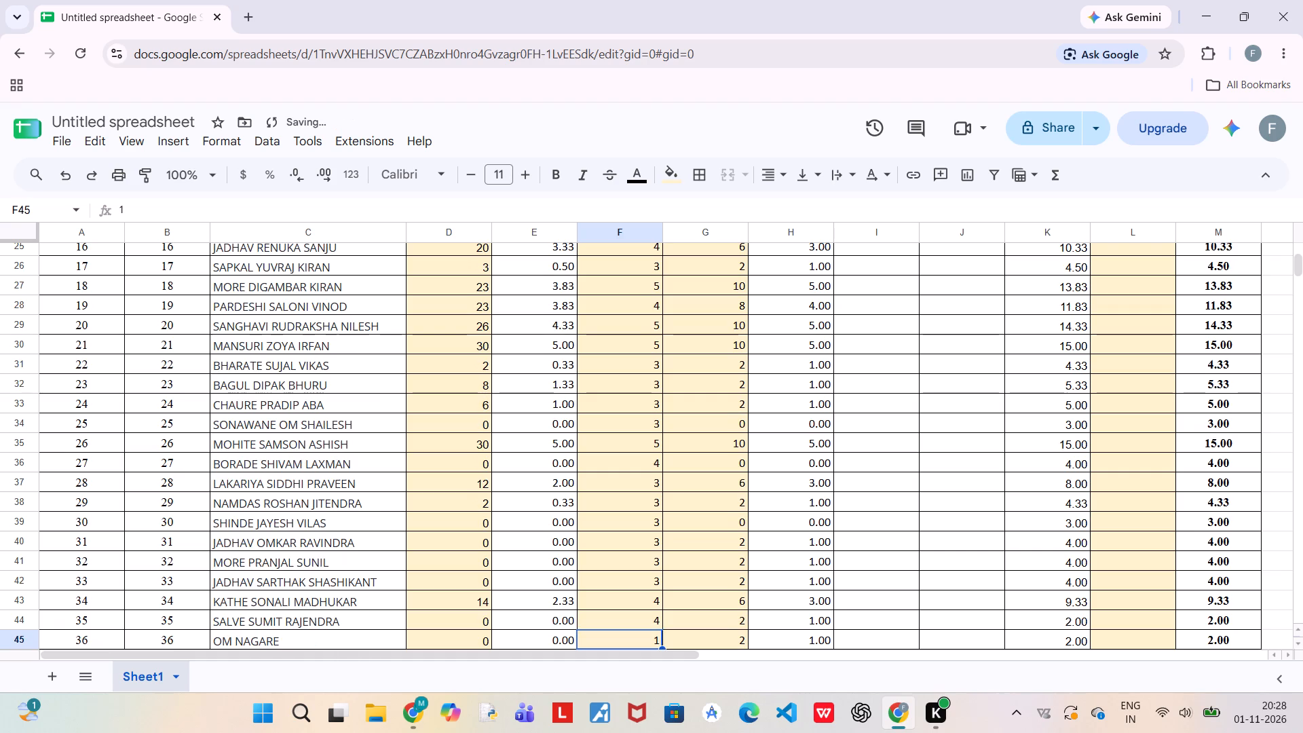
key("5")
key("Down")
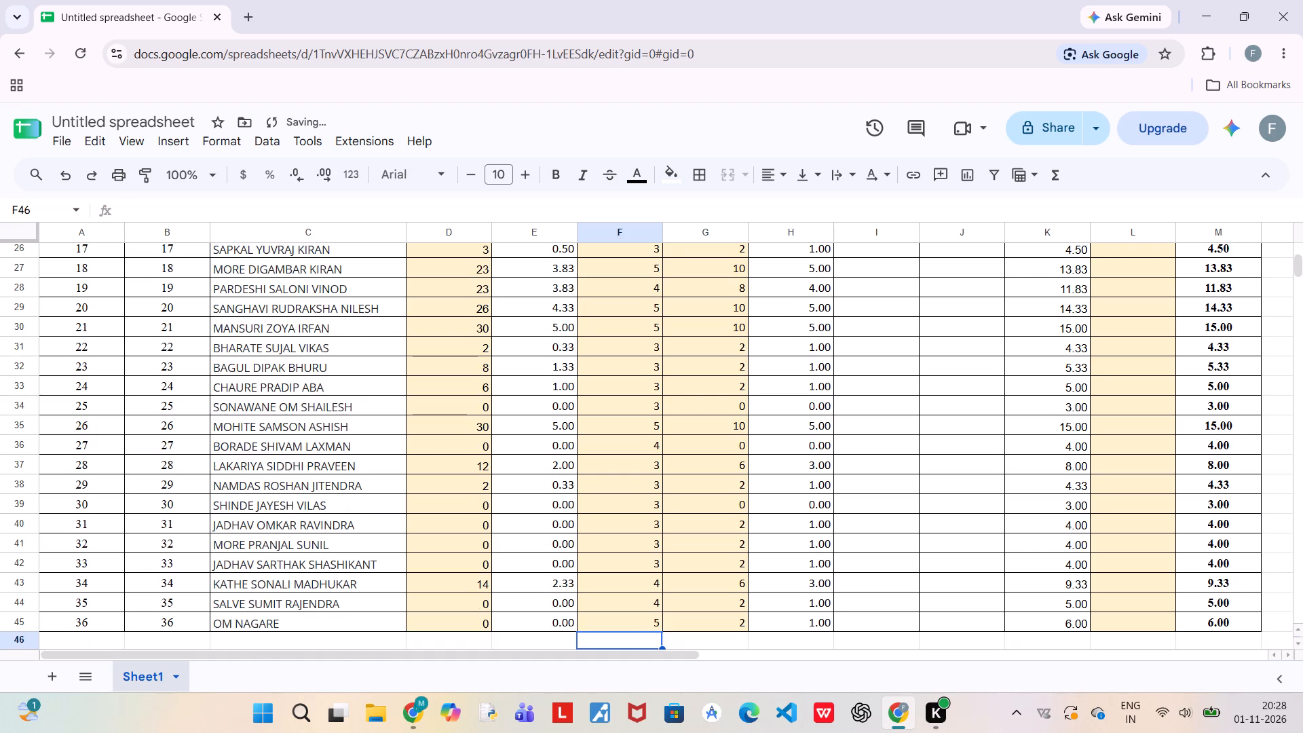
Go back to the first student and select roll number 1's Marks Obtained cell under Assignment & Activity.
key("Up")
key("Up")
key("Up")
key("Up")
key("Up")
key("Up")
key("Up")
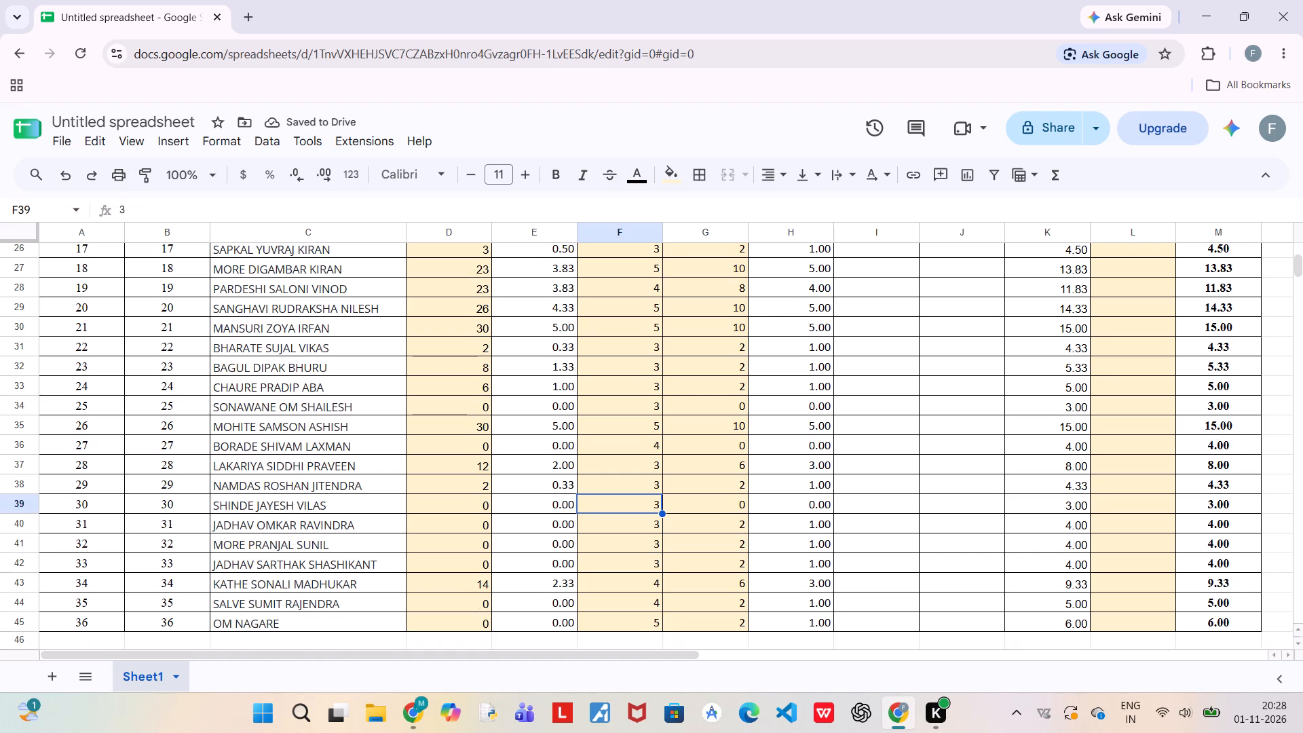
key("Up")
key("Up")
key("Up")
key("Up")
key("Up")
key("Up")
key("Up")
key("Up")
key("Up")
key("Up")
key("Up")
key("Up")
key("Up")
key("Up")
key("Up")
key("Up")
key("Up")
key("Up")
key("Up")
key("Up")
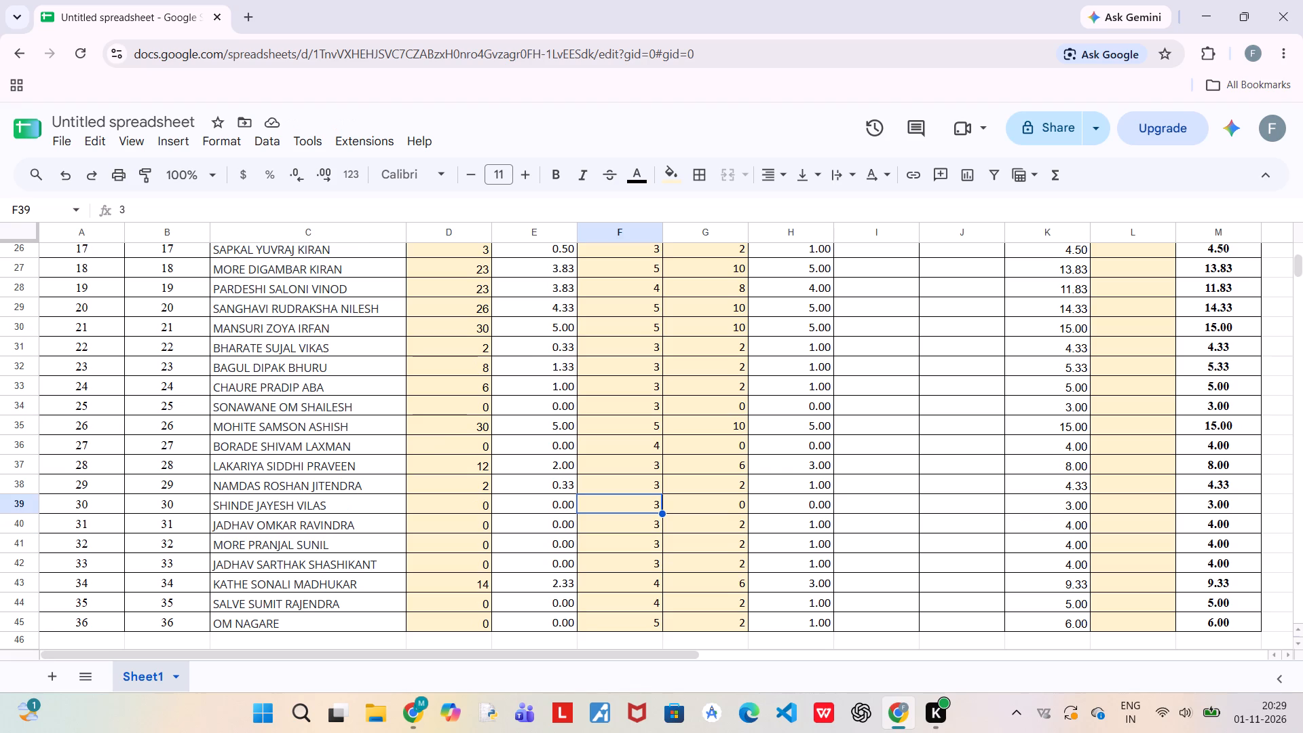
key("Up")
key("Up")
key("Up")
key("Up")
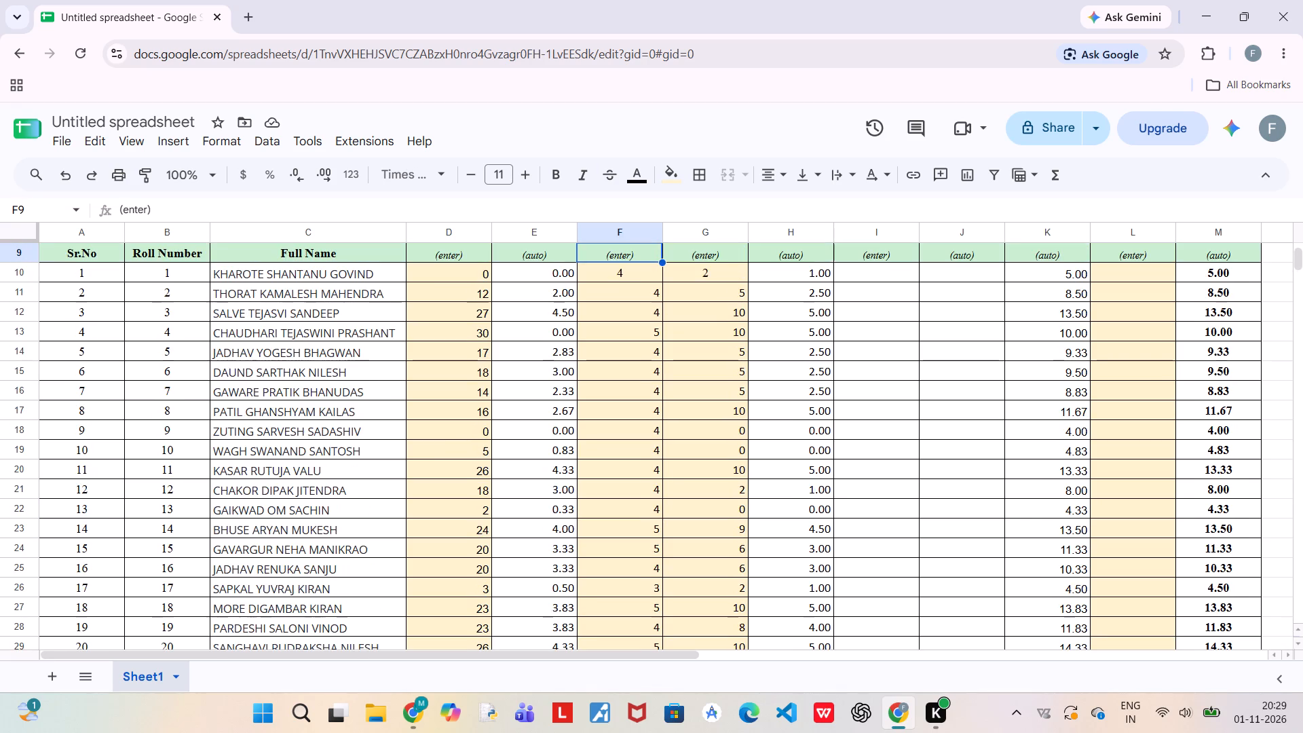
key("Up")
key("Up")
key("Up")
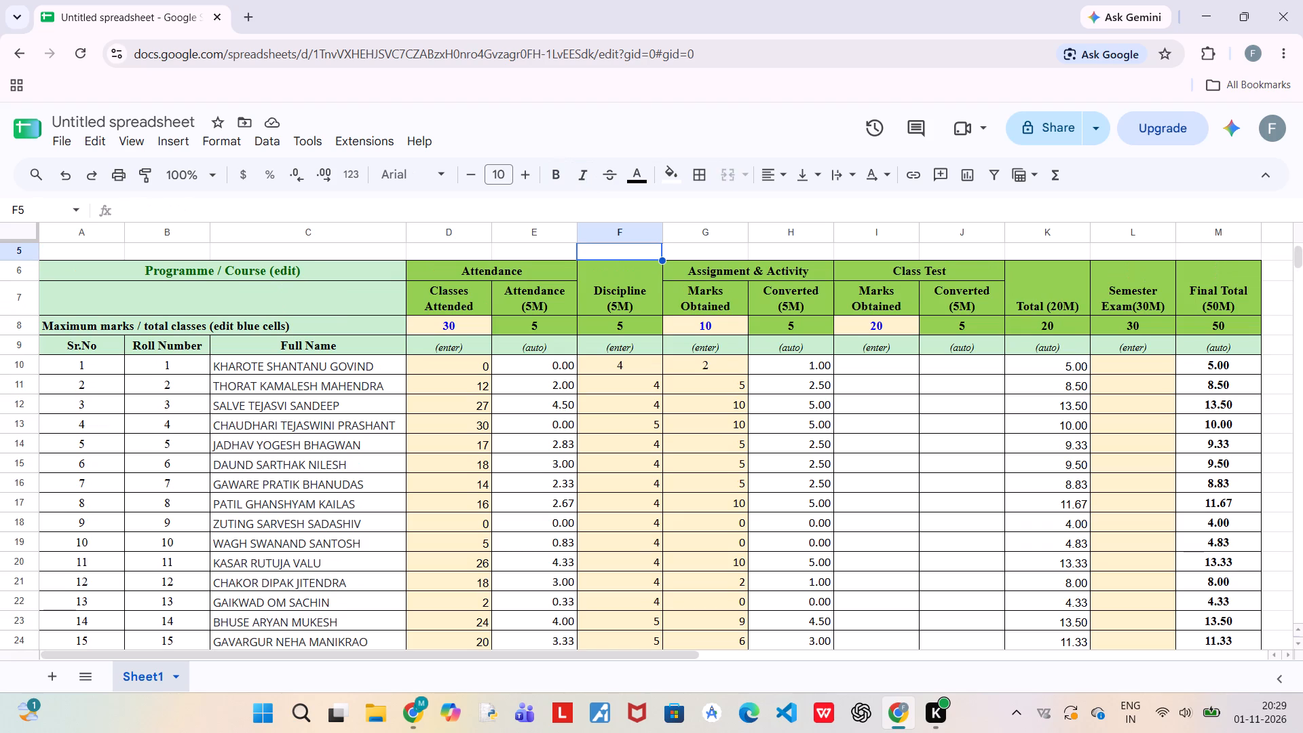
key("Down")
key("Right")
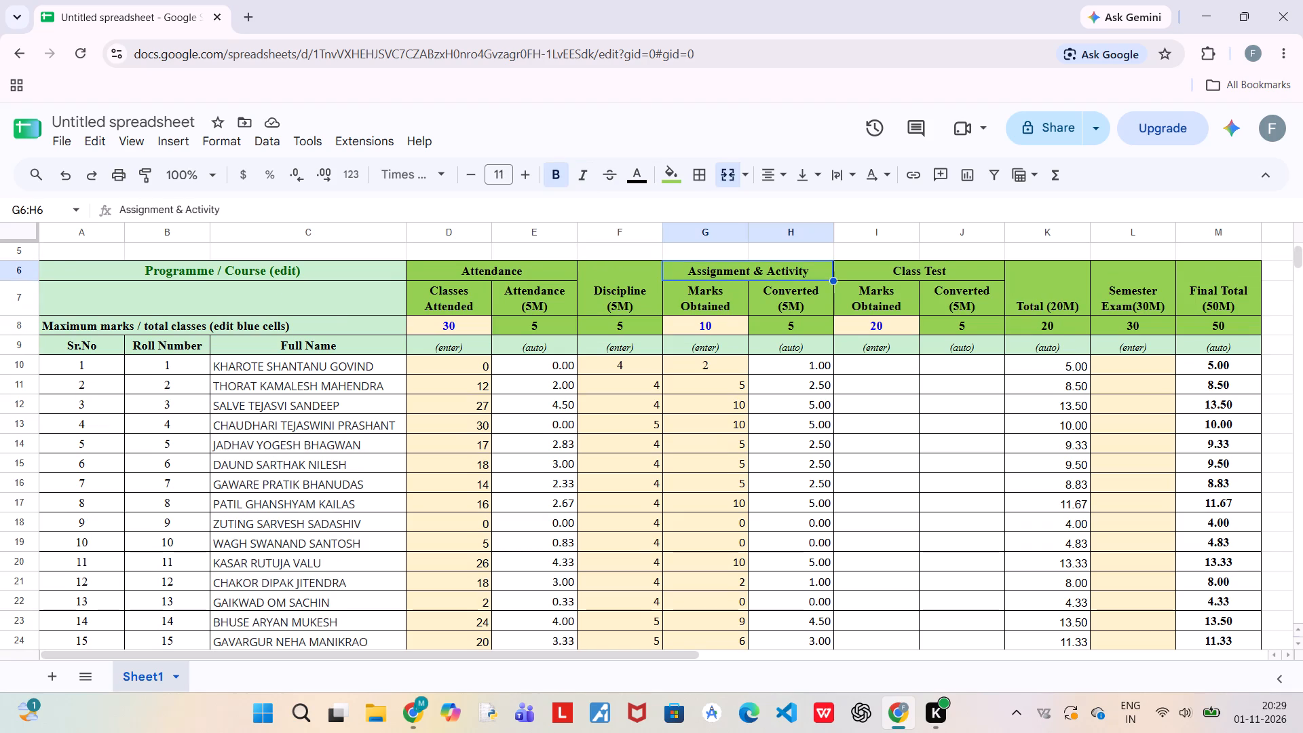
key("Down")
key("Down")
key("Down")
key("Down")
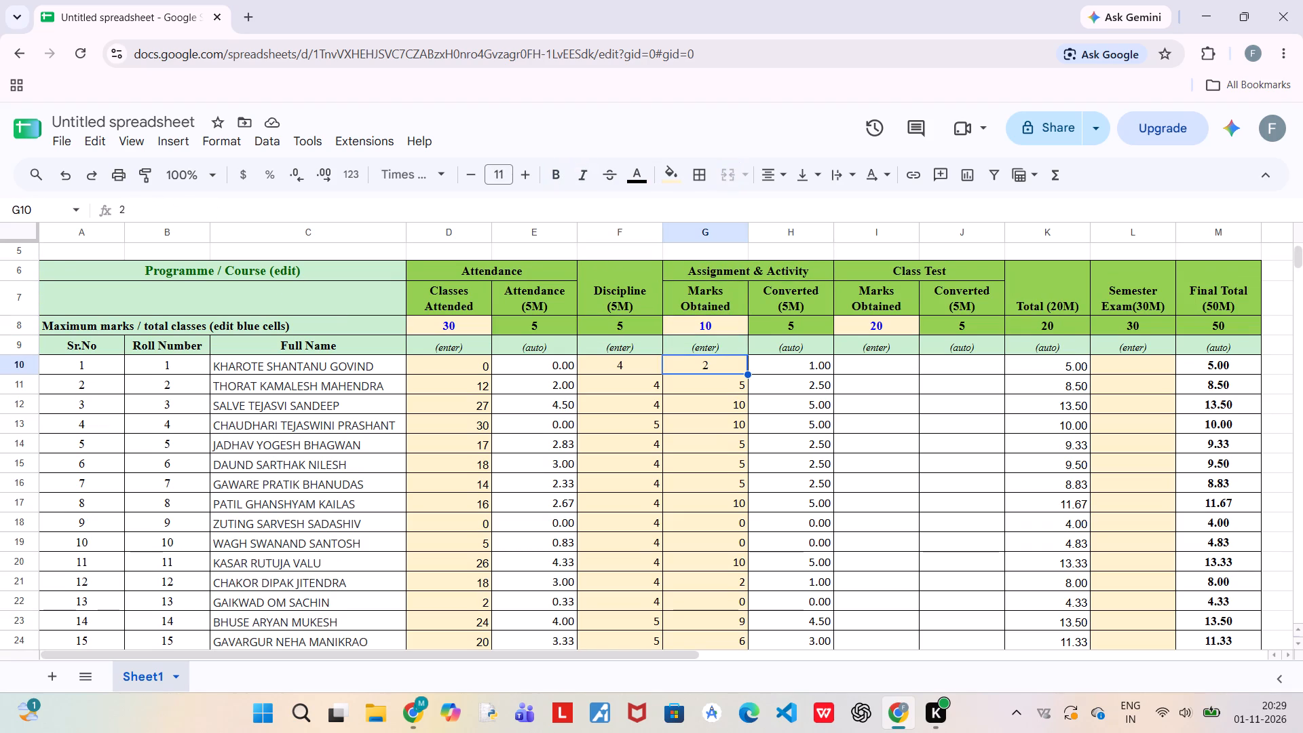
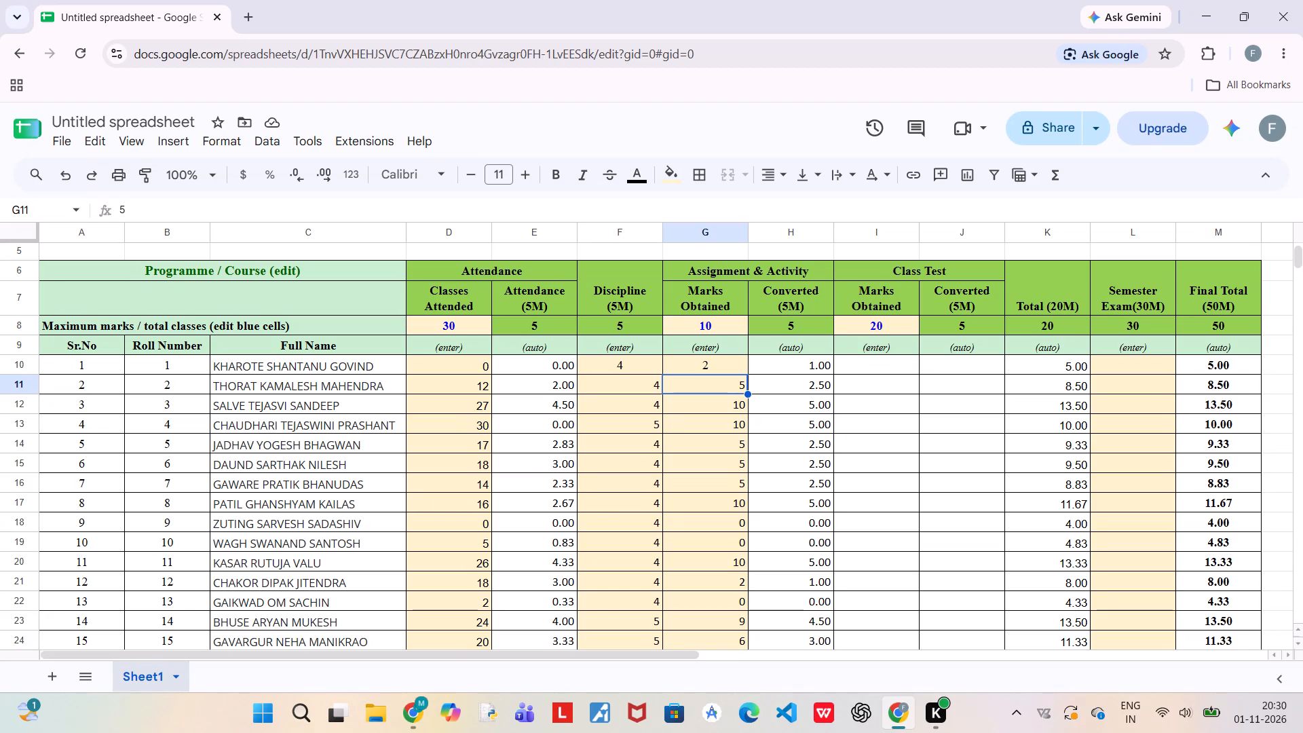
Set the Assignment & Activity Marks Obtained to 8 for roll numbers 5 and 6, and to 5 for roll number 8.
key("Down")
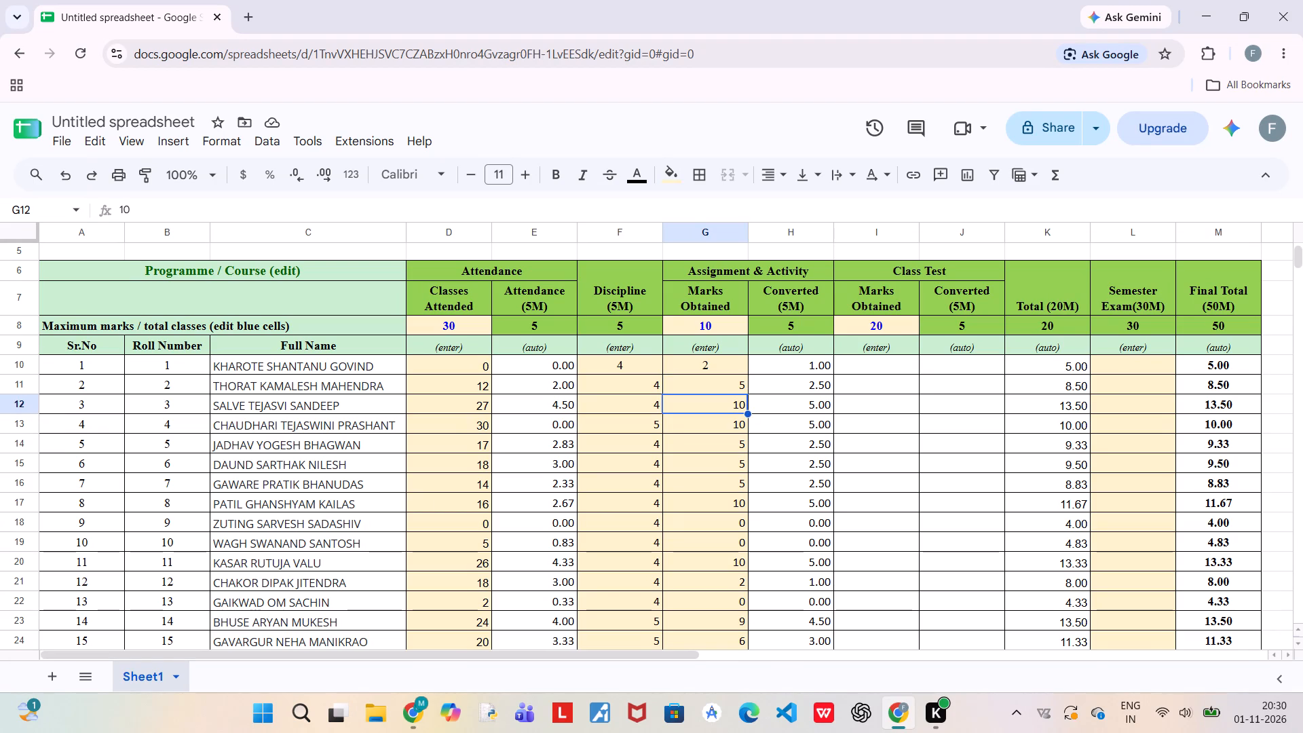
key("Down")
key("Down")
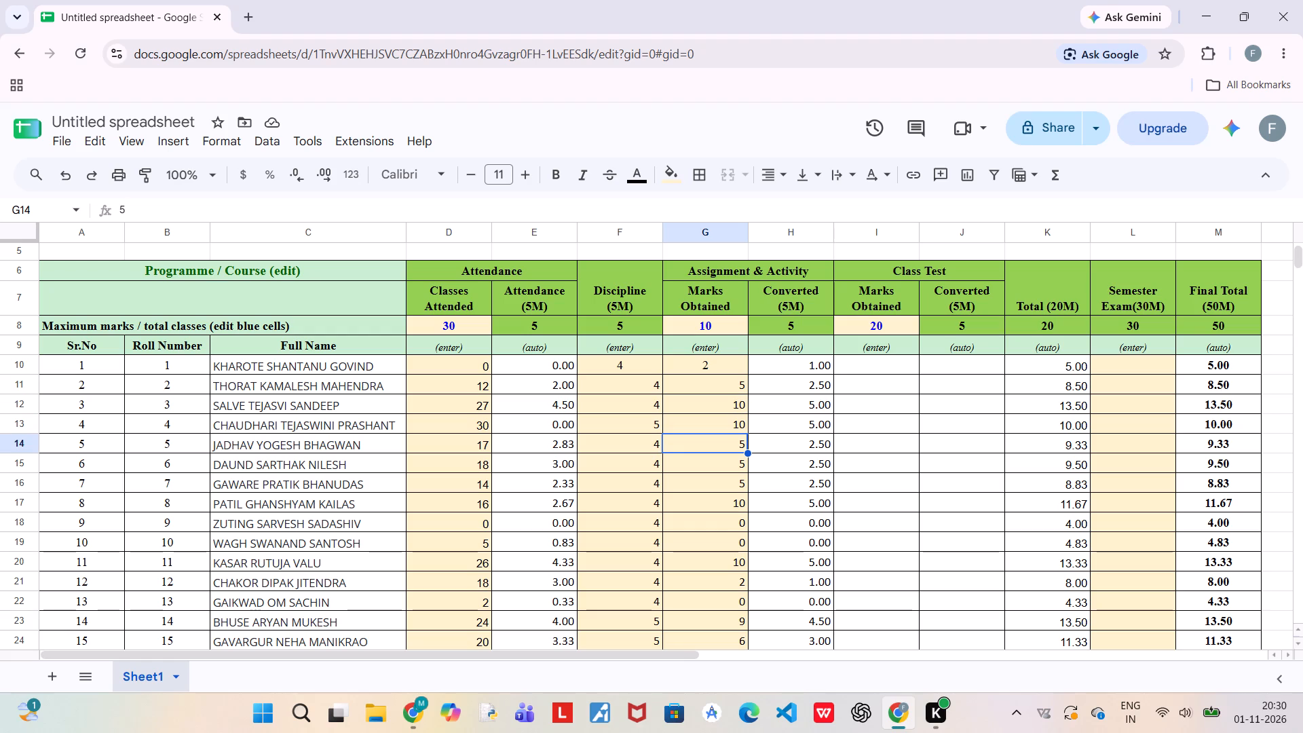
key("8")
key("Down")
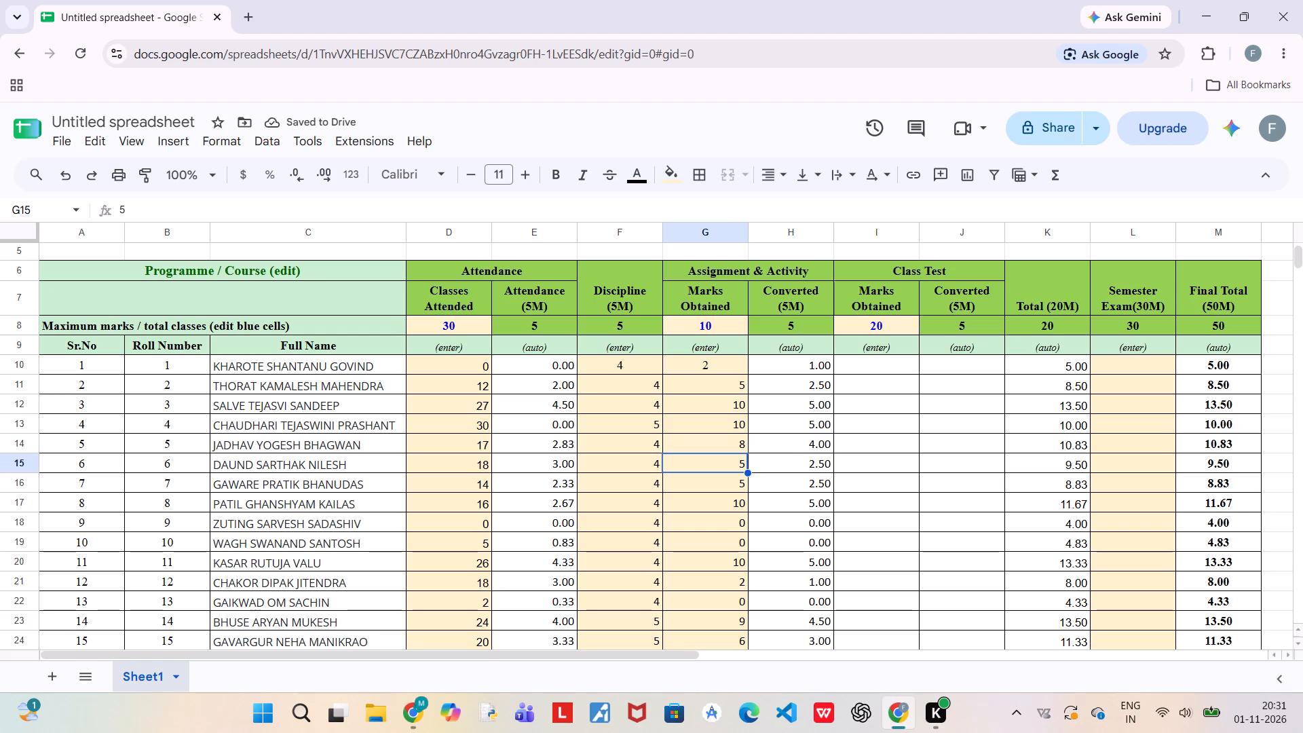
key("8")
key("Down")
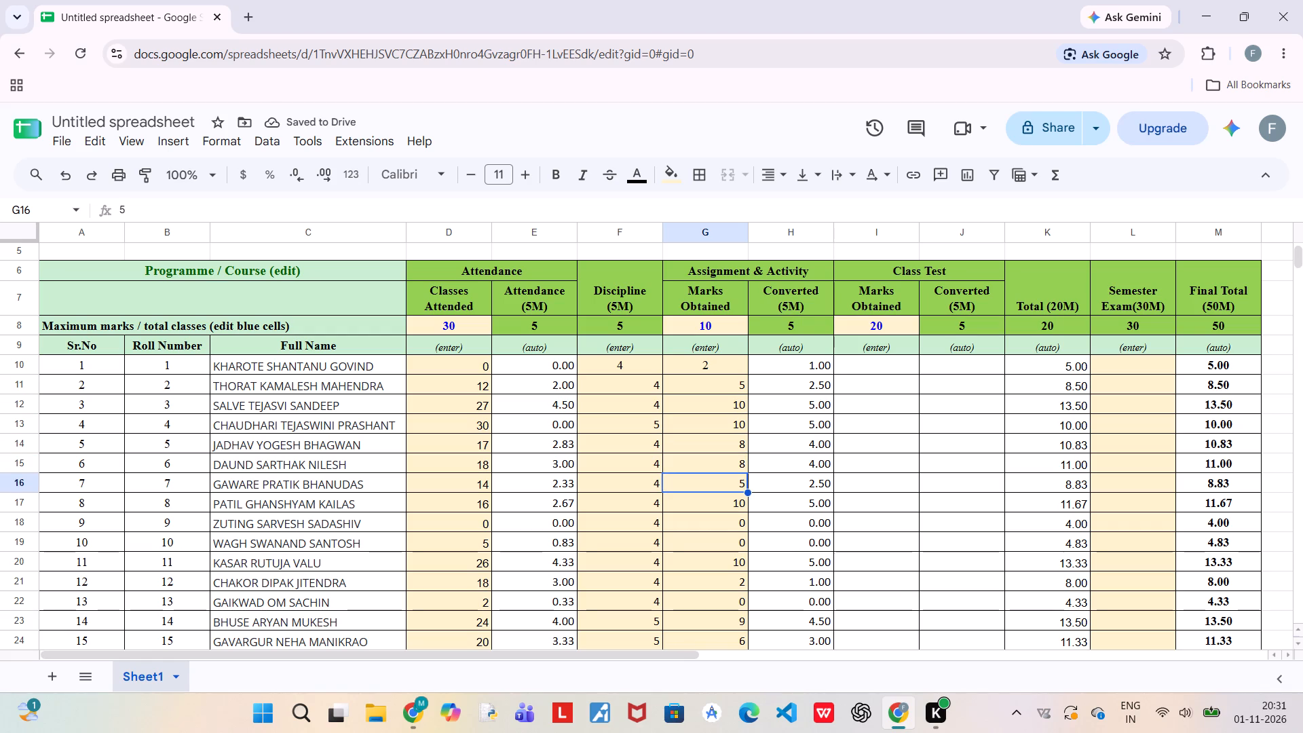
key("Down")
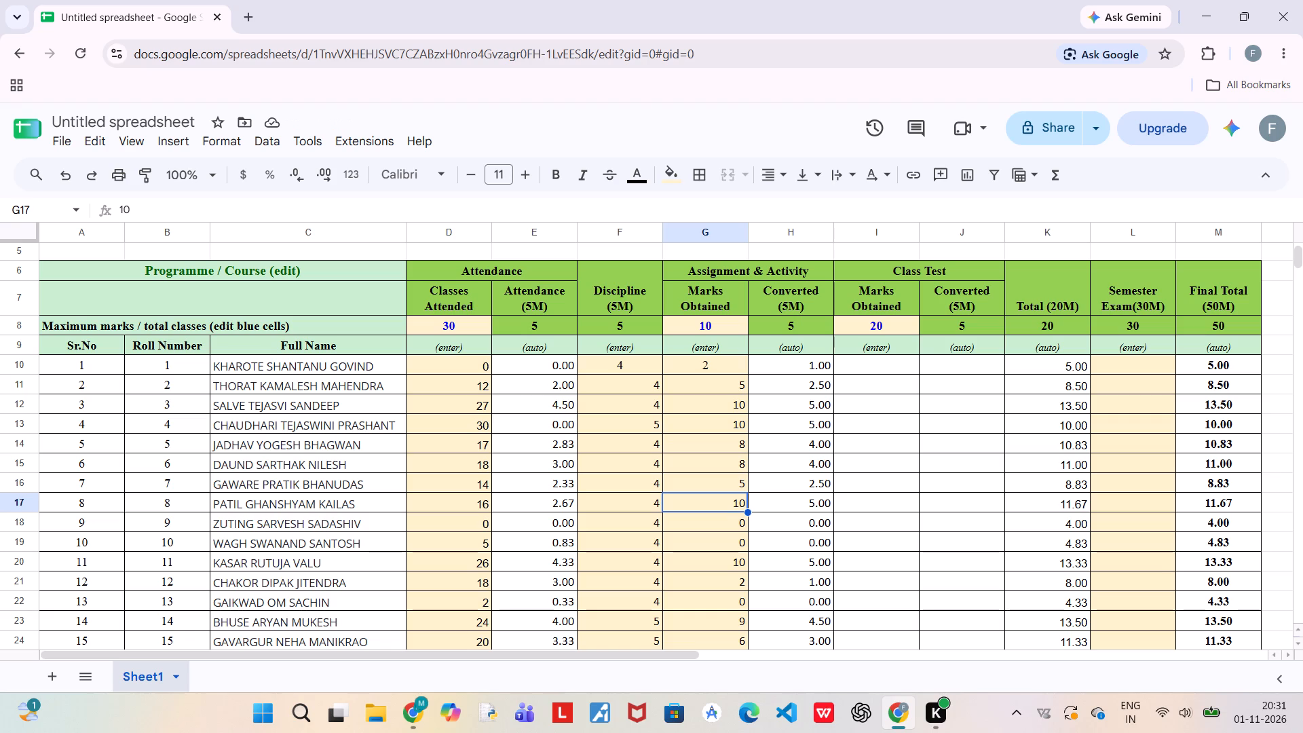
key("5")
key("Down")
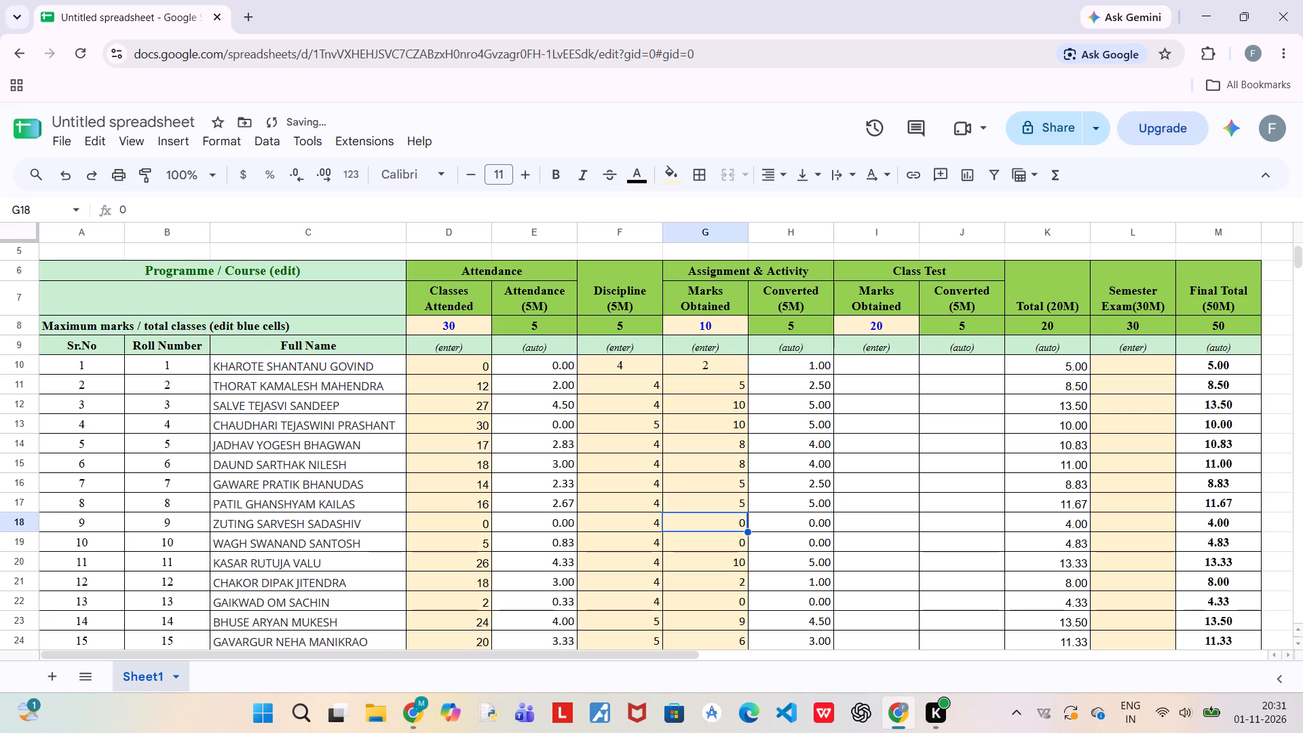
Set the Assignment & Activity Marks Obtained to 10 for each of roll numbers 14, 15 and 16.
key("Down")
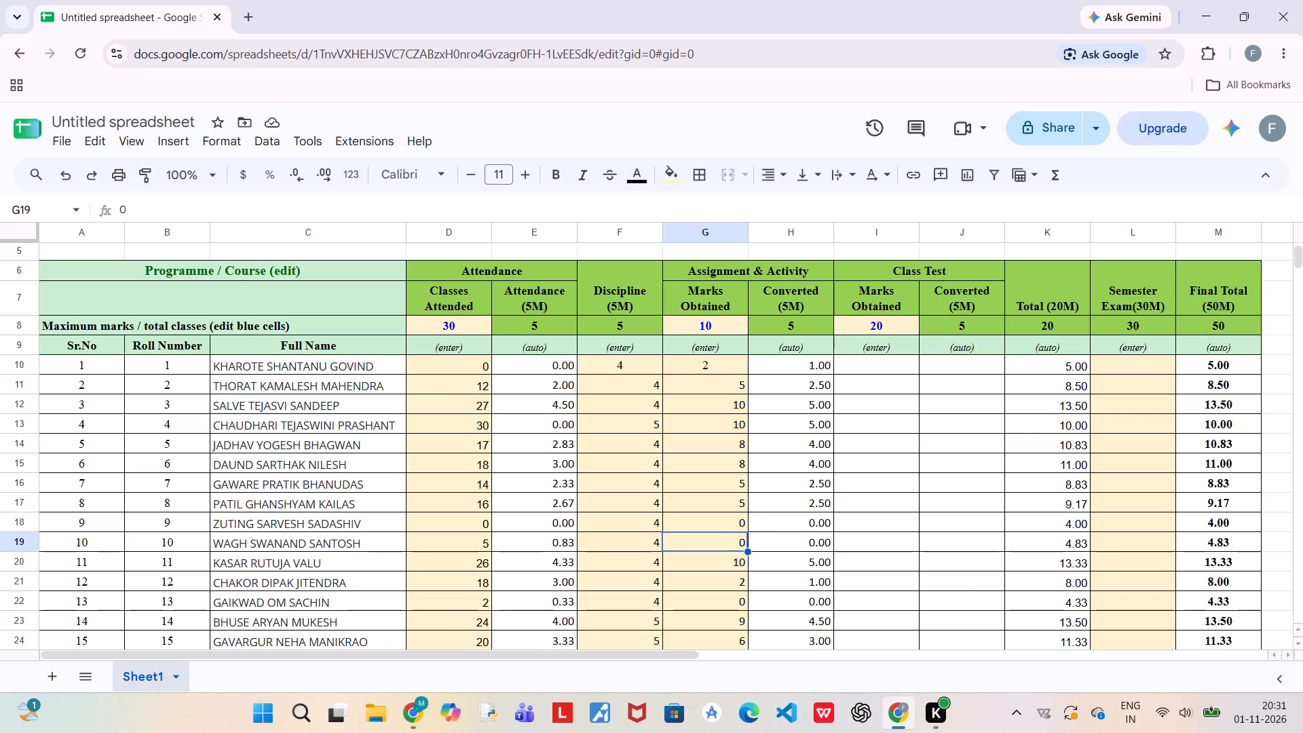
key("Down")
key("Down")
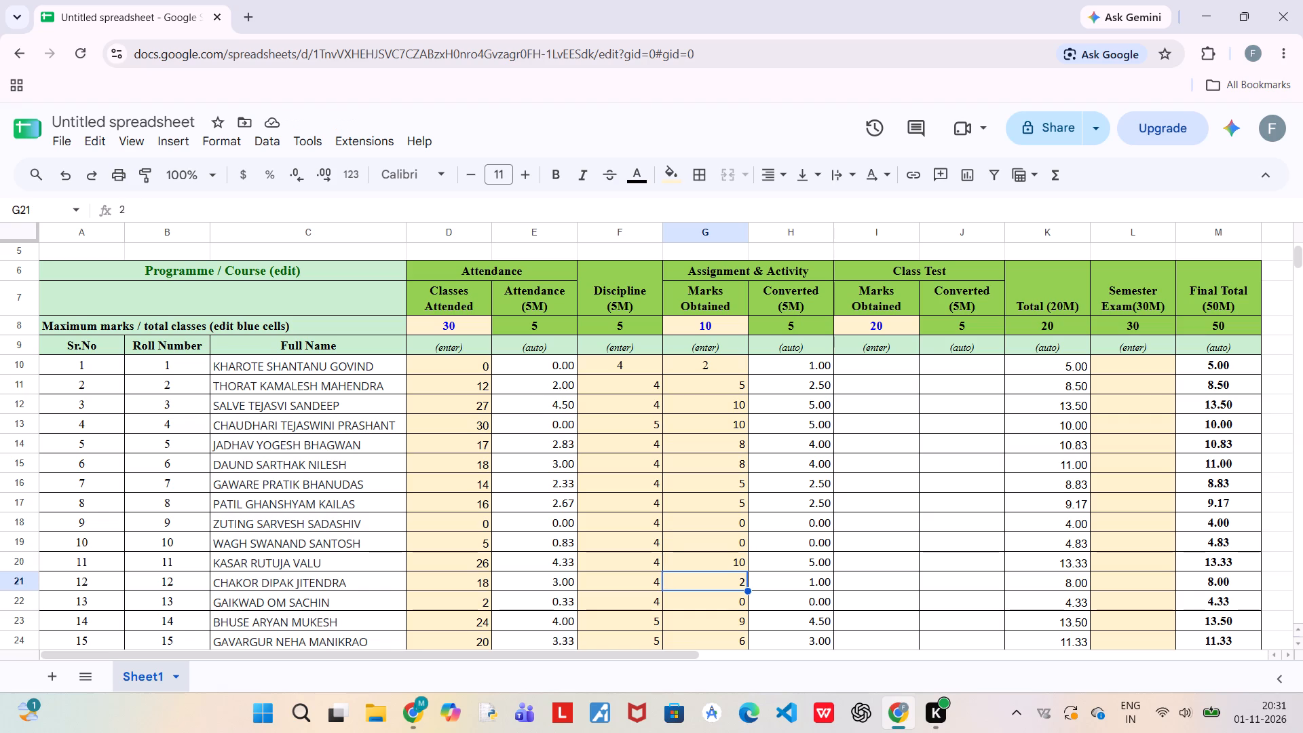
key("Down")
key("Down")
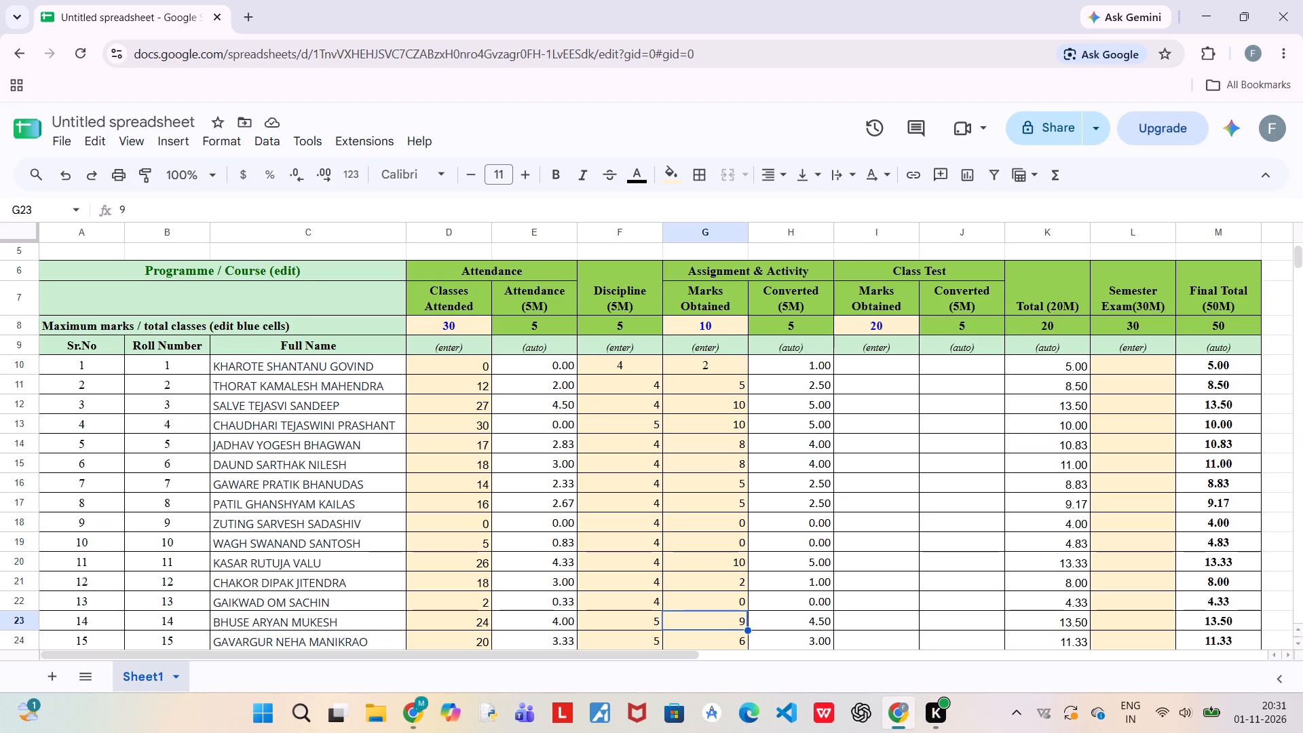
type("10")
key("Down")
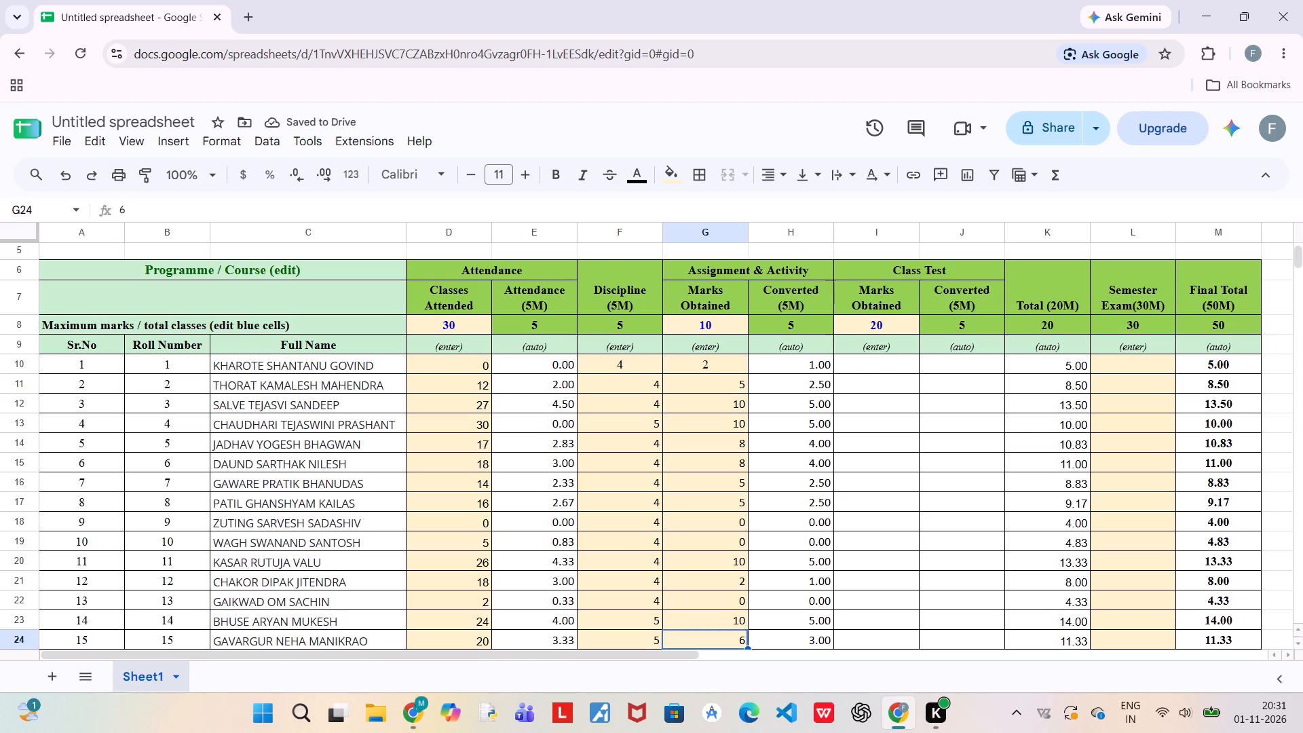
key("1")
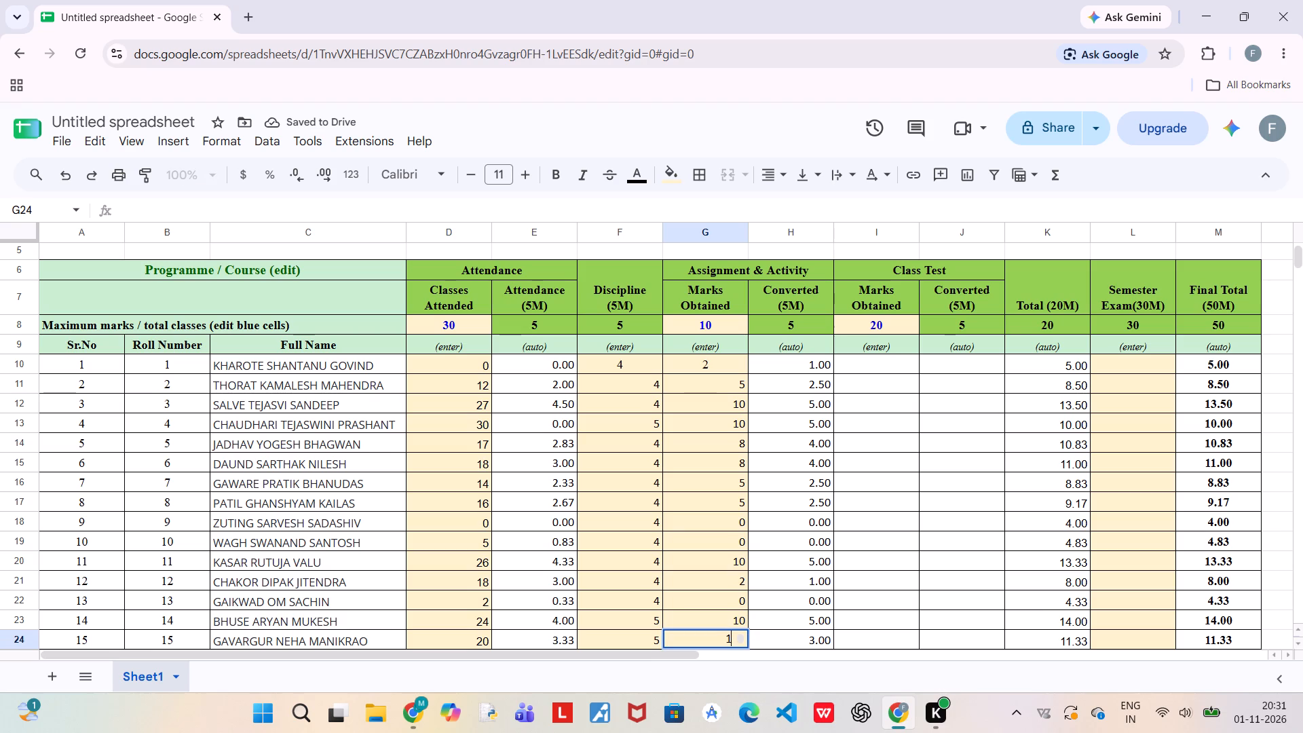
key("0")
key("Down")
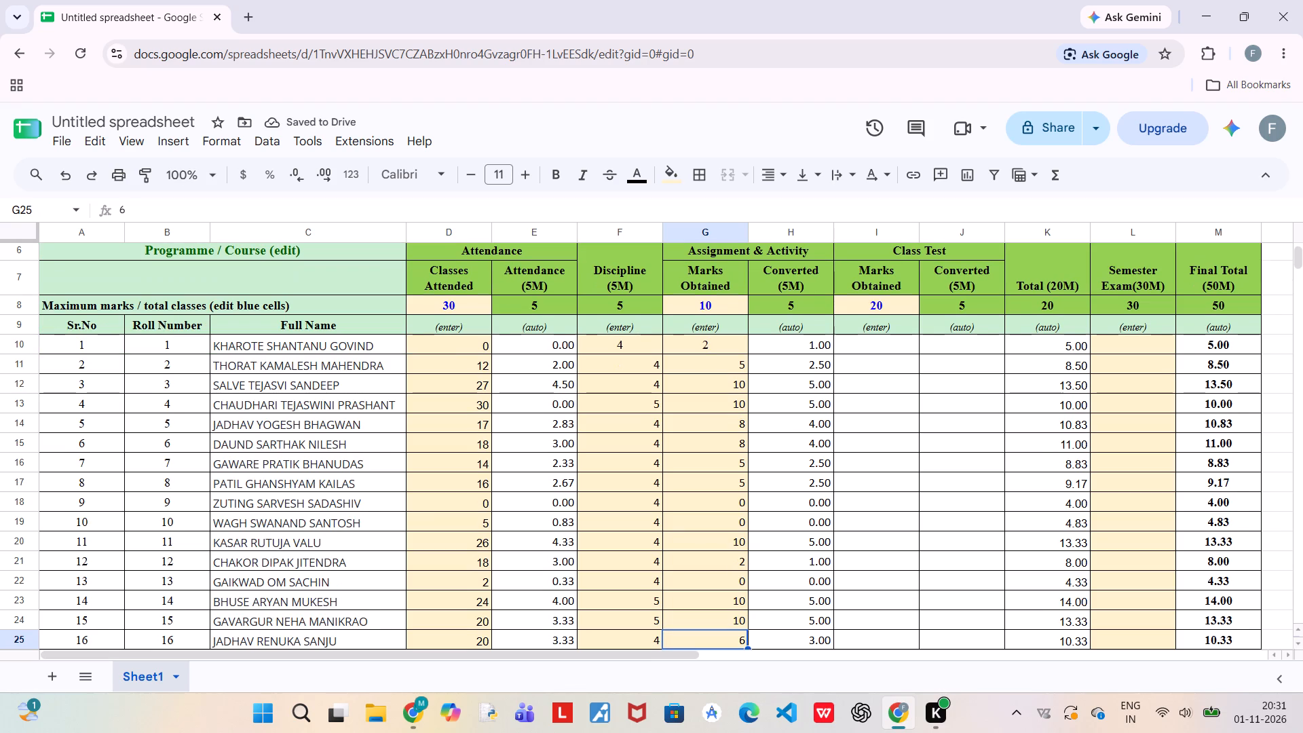
key("1")
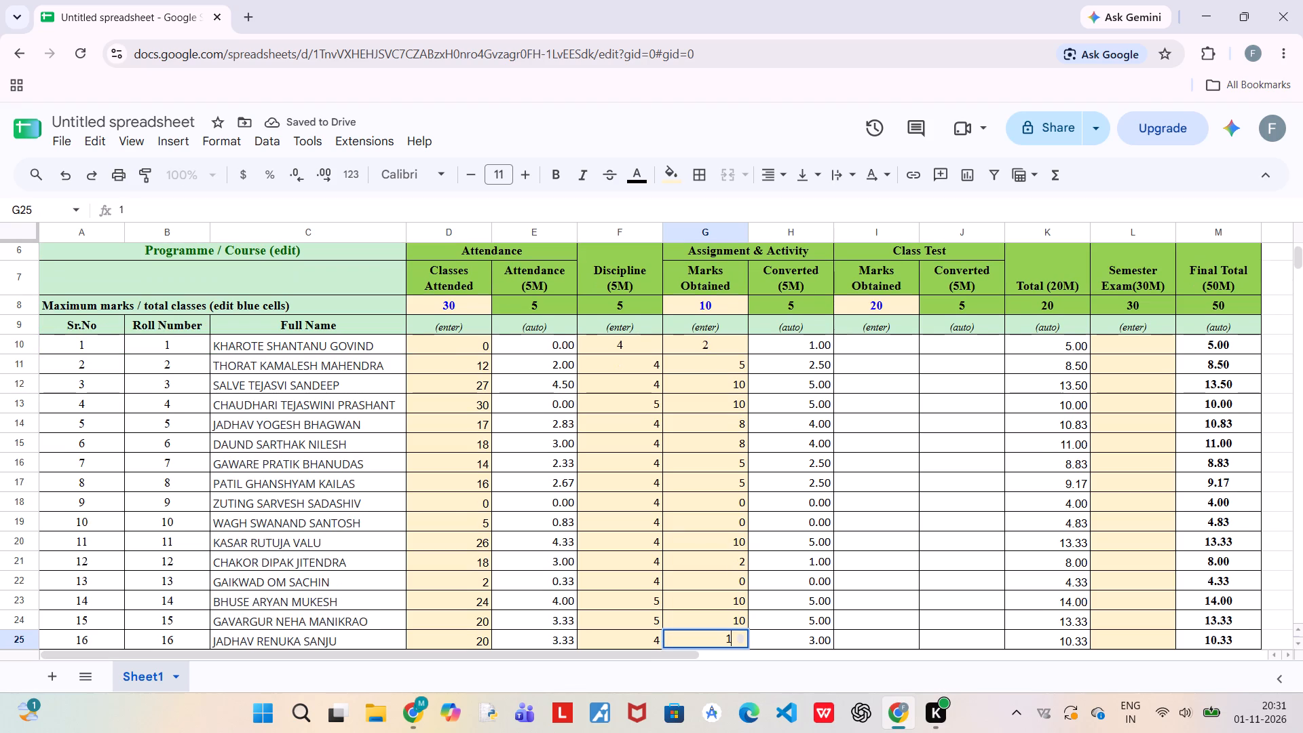
key("0")
key("Down")
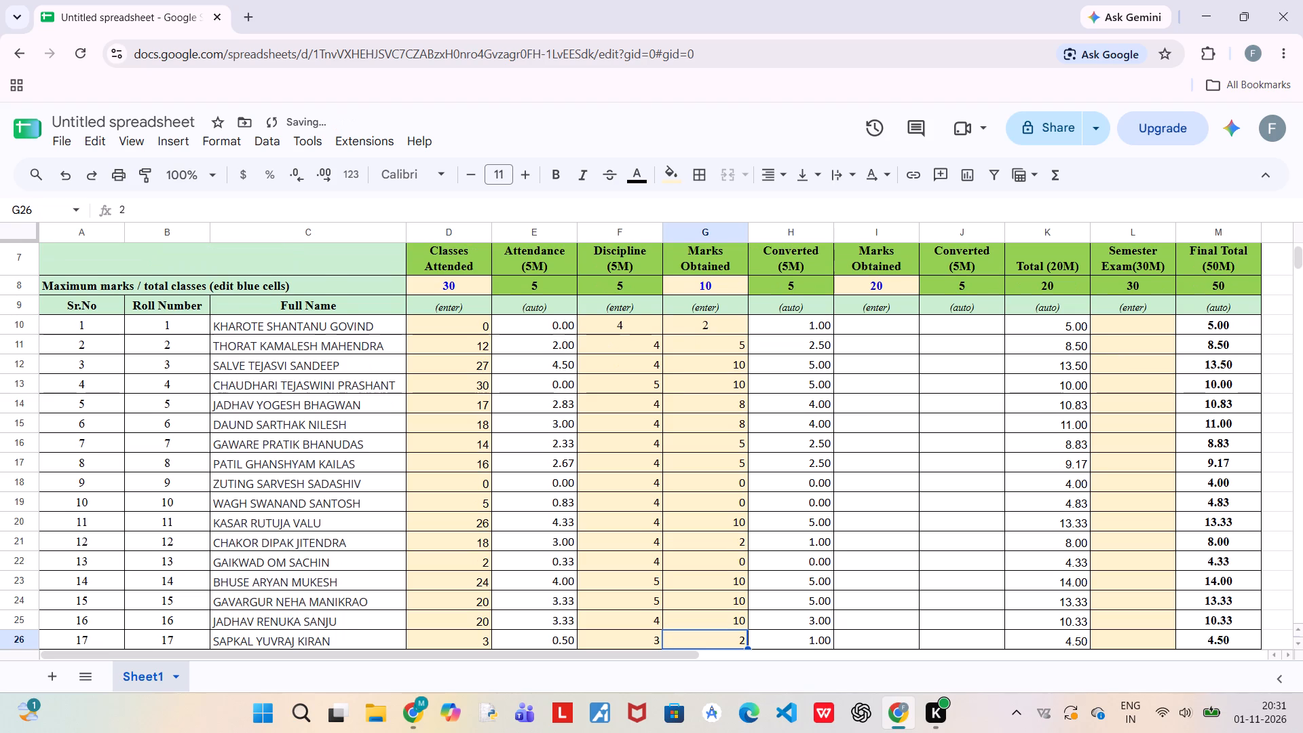
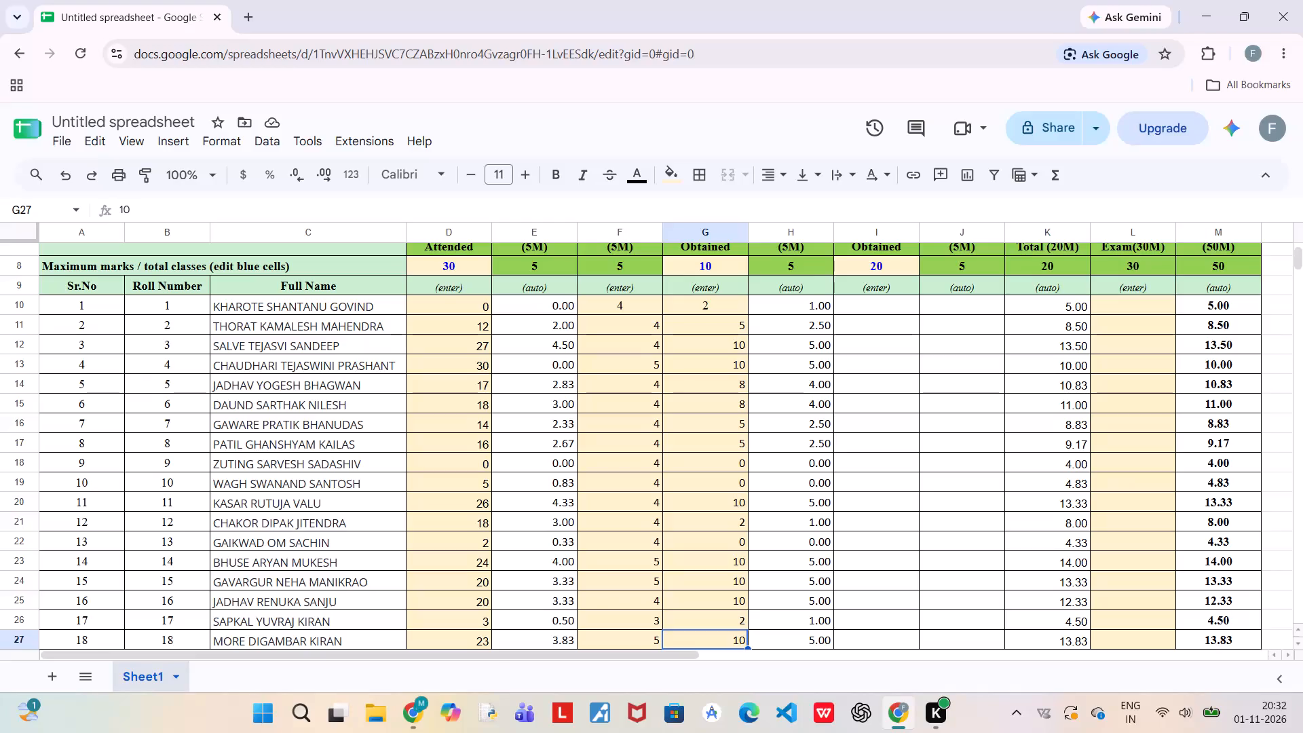
Set the Assignment & Activity Marks Obtained to 0 for roll number 17.
key("Up")
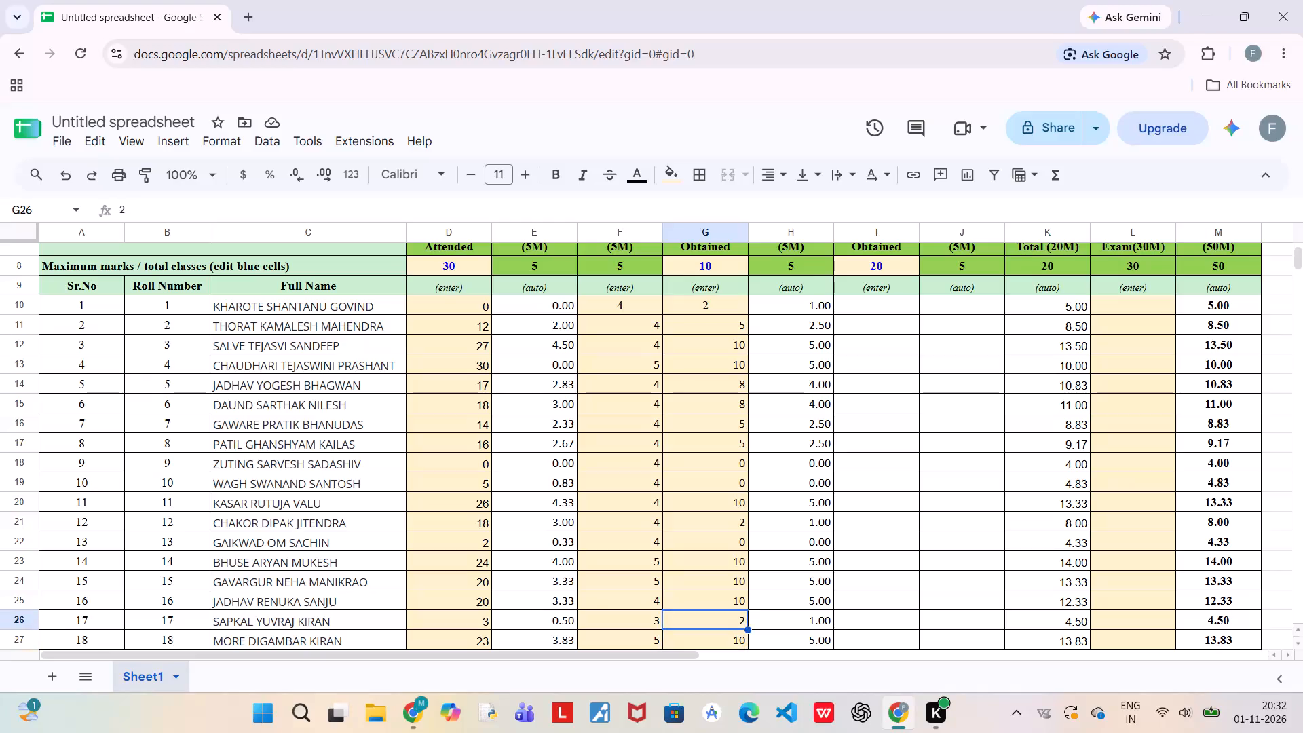
key("0")
key("Down")
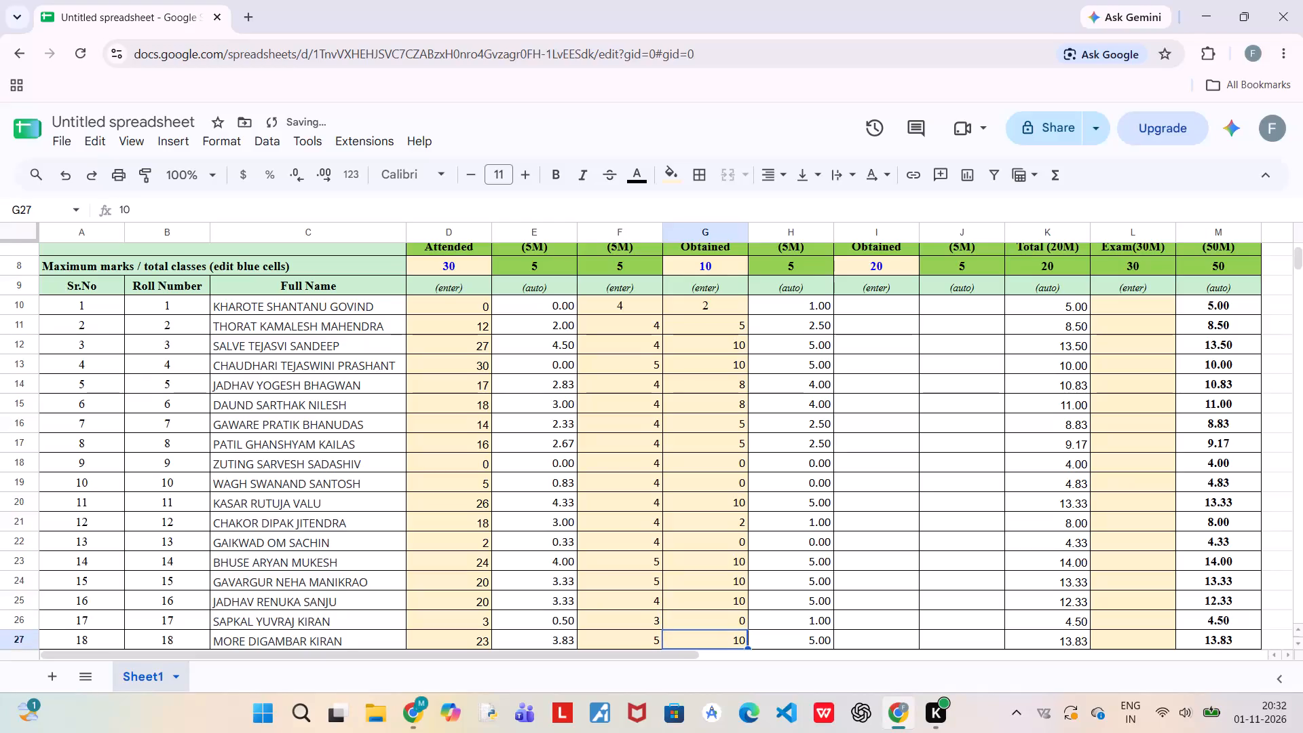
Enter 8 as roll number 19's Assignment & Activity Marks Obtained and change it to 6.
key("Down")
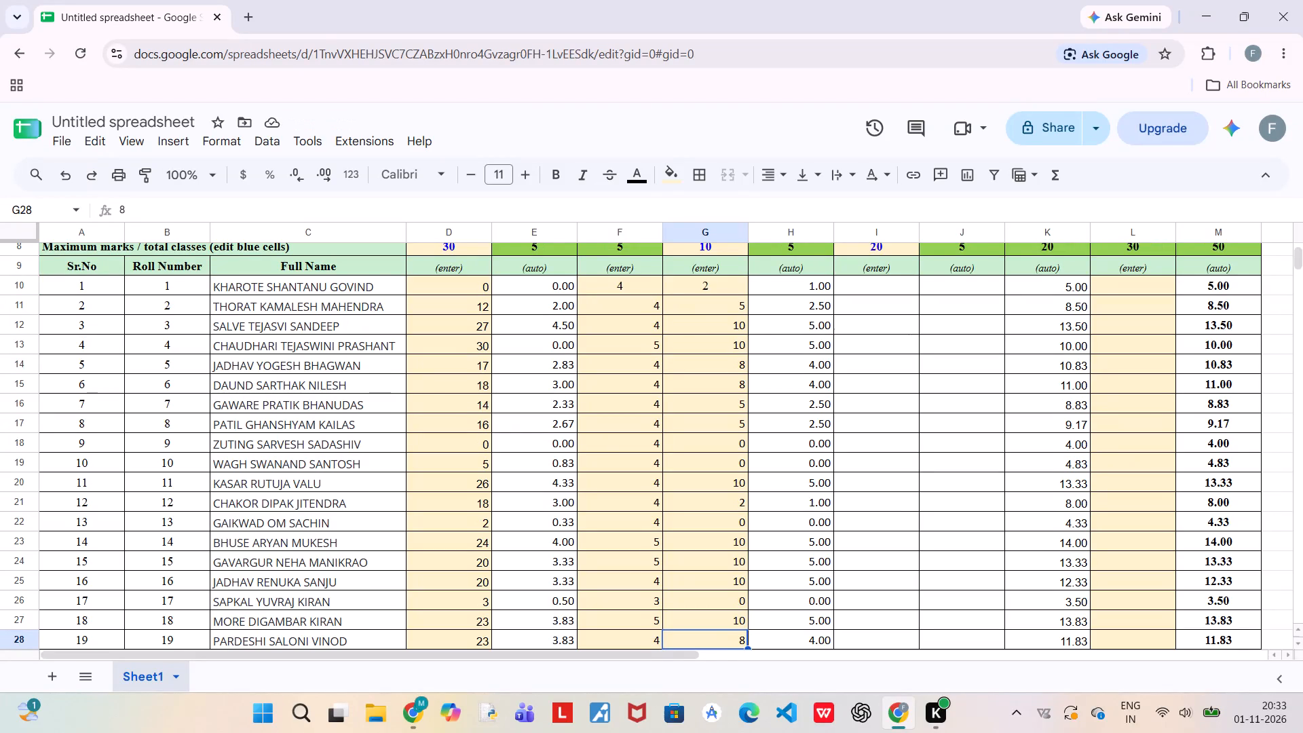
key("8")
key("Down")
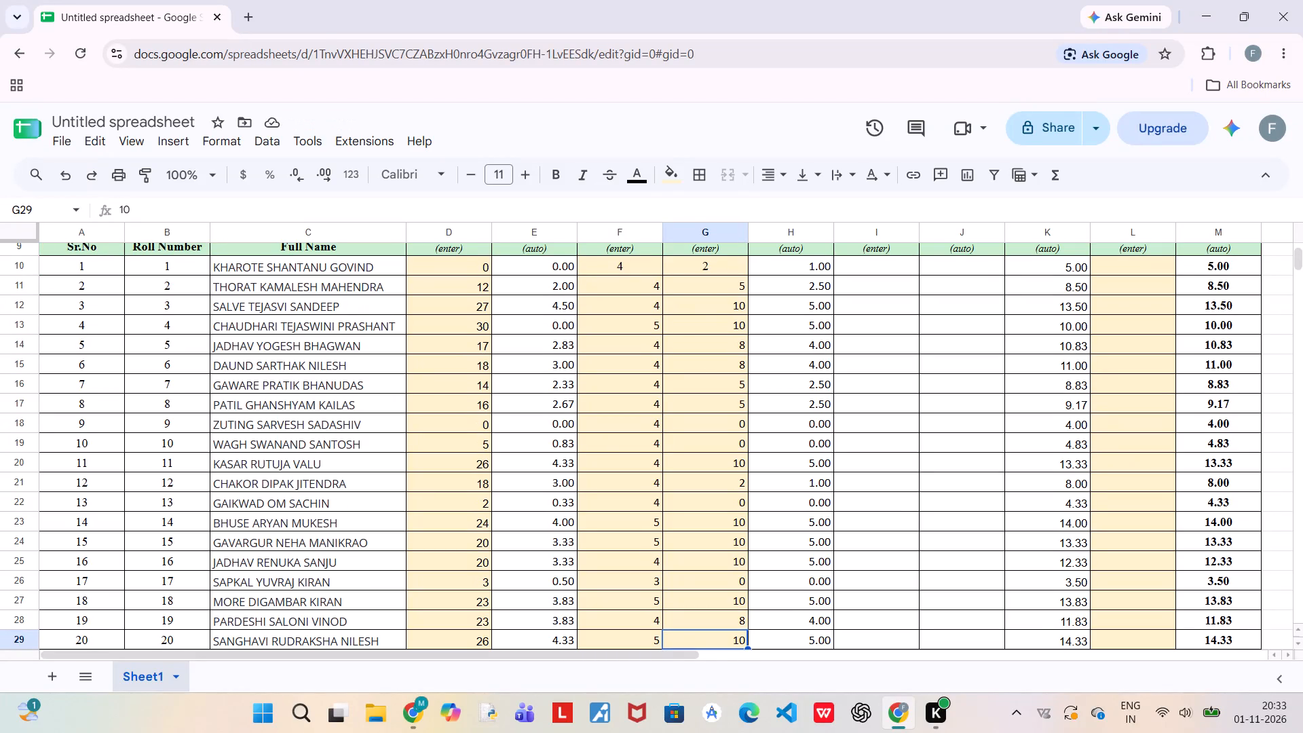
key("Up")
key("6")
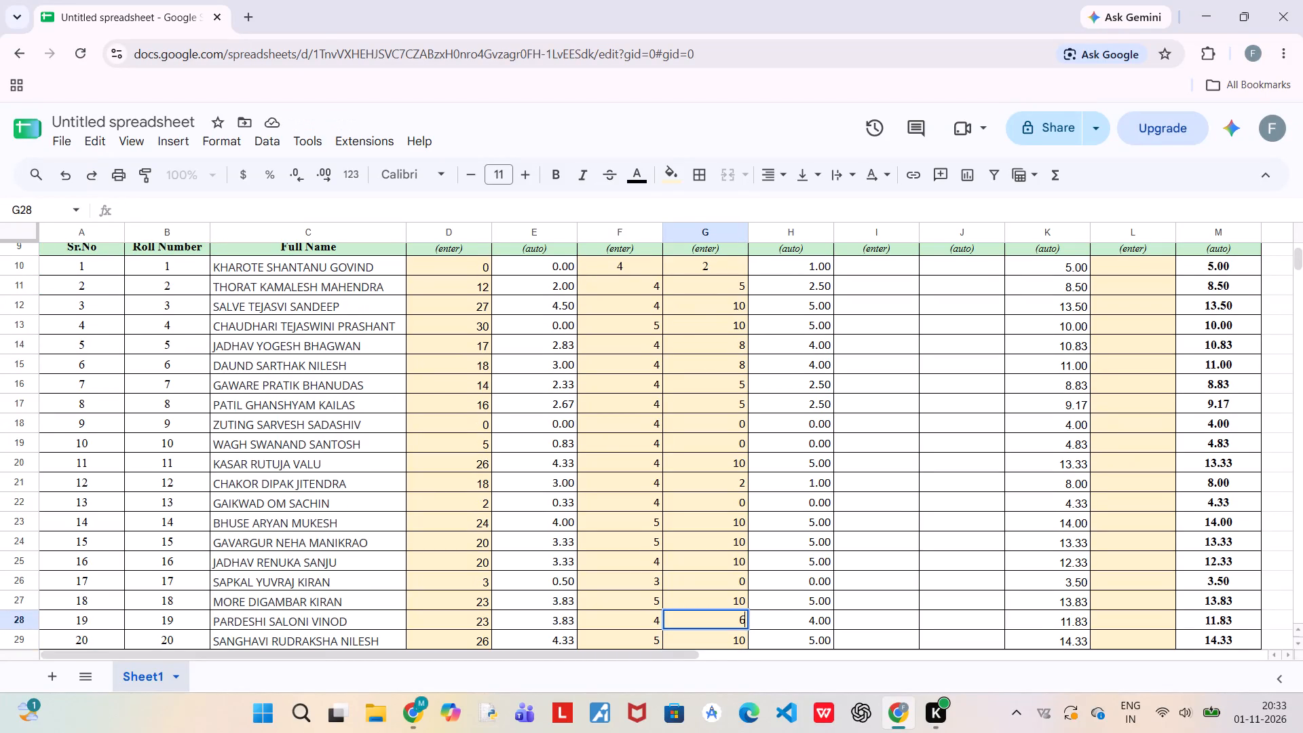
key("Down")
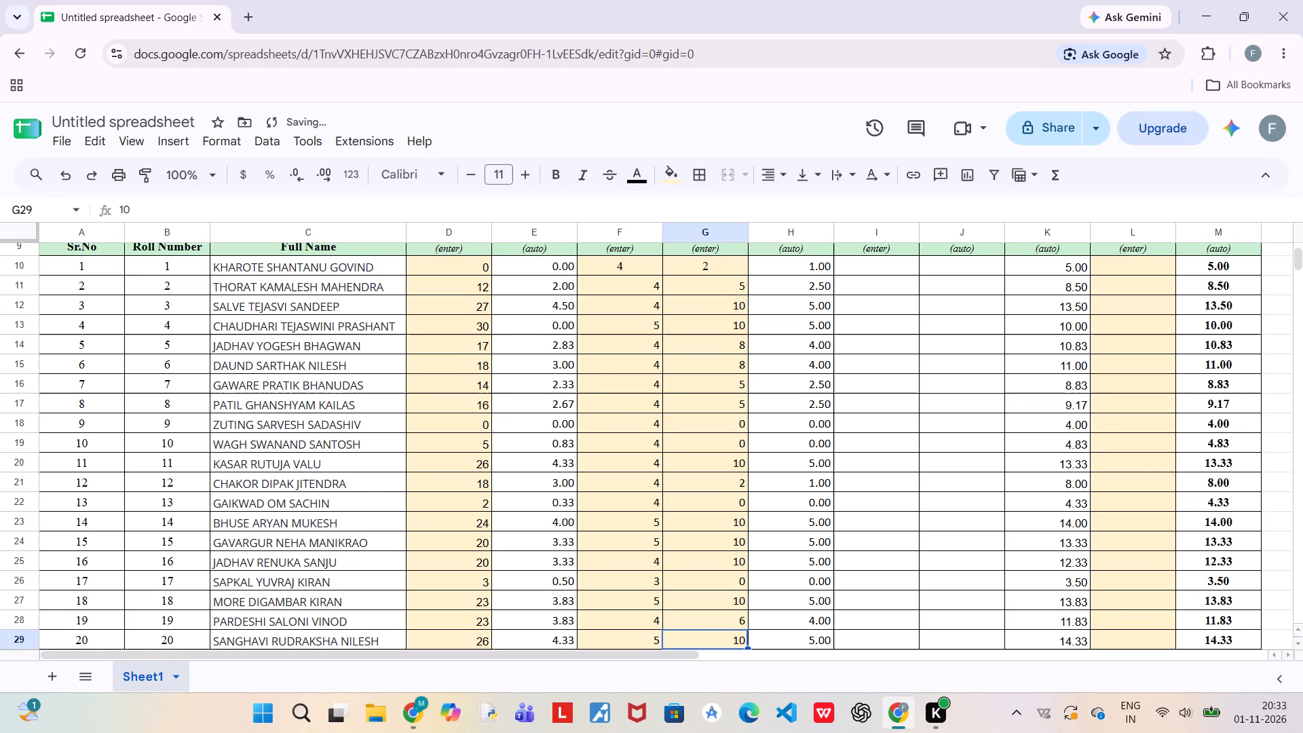
Set the Assignment & Activity Marks Obtained to 10 for roll number 19.
key("Up")
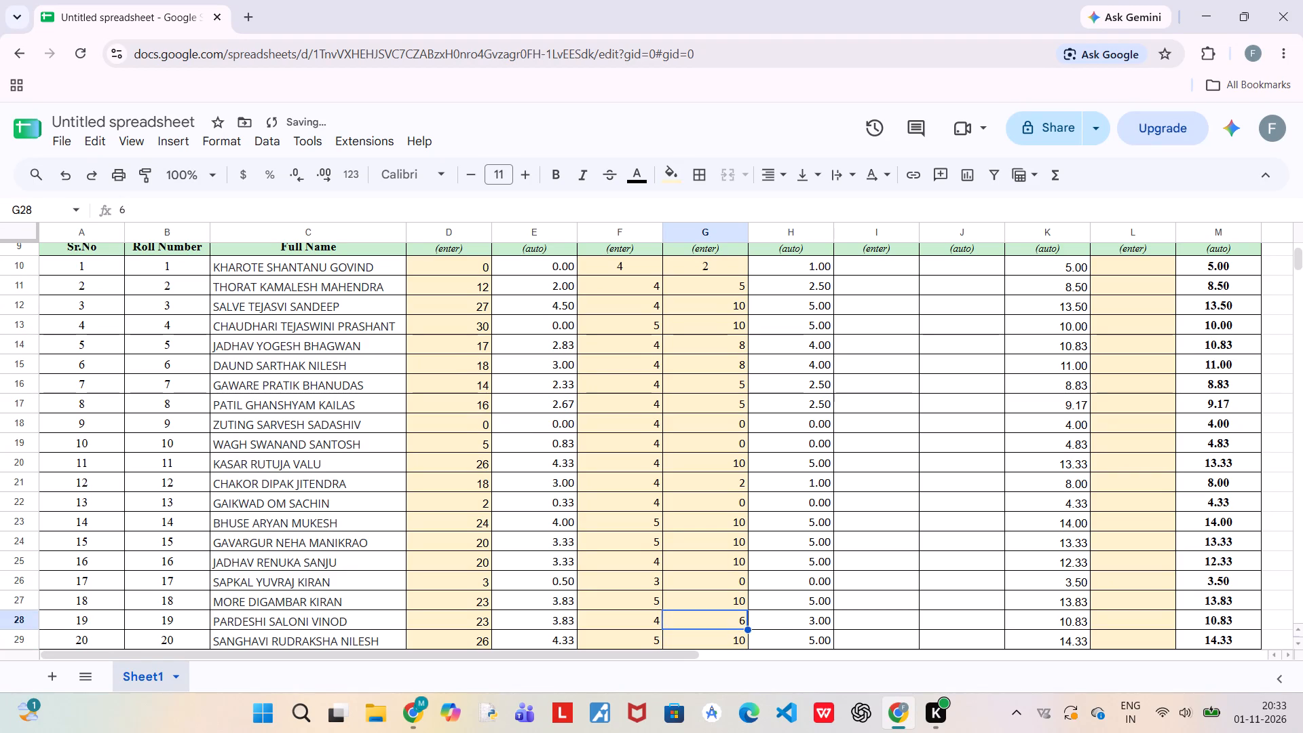
type("10")
key("Down")
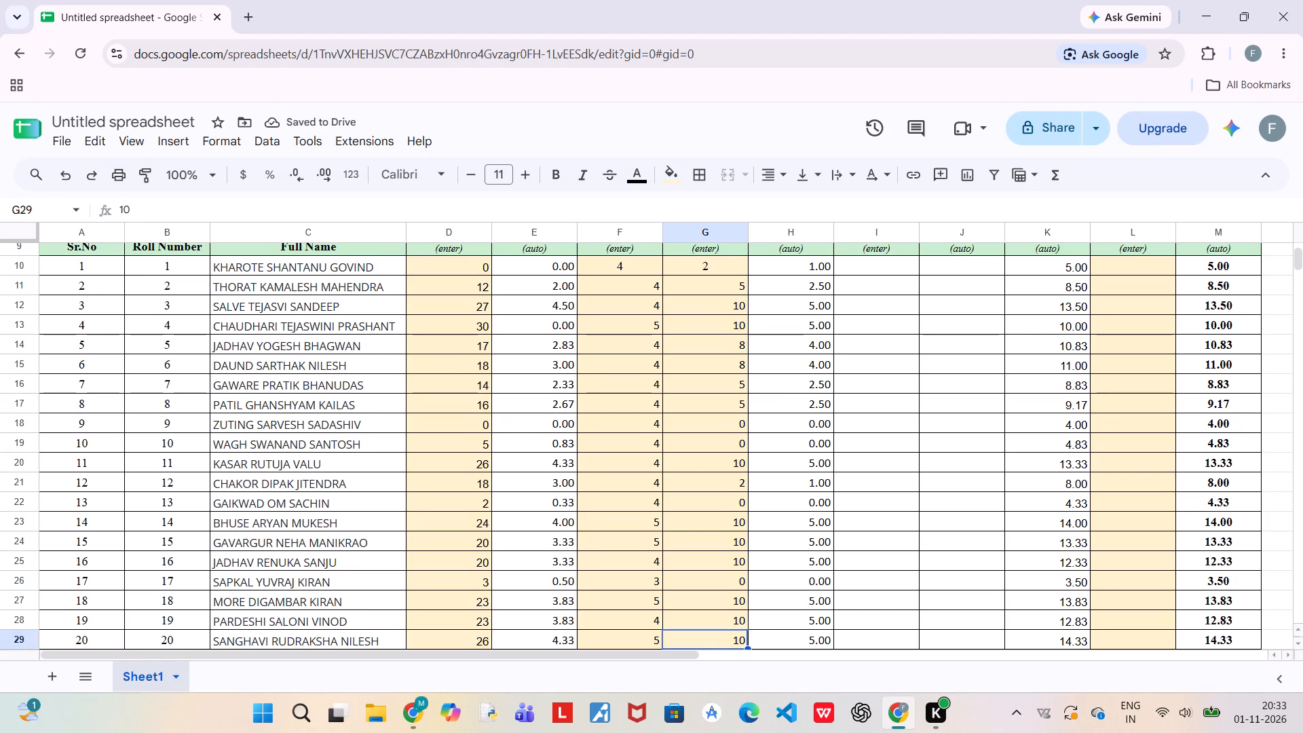
Set the Assignment & Activity Marks Obtained to 0 for roll number 24.
key("Down")
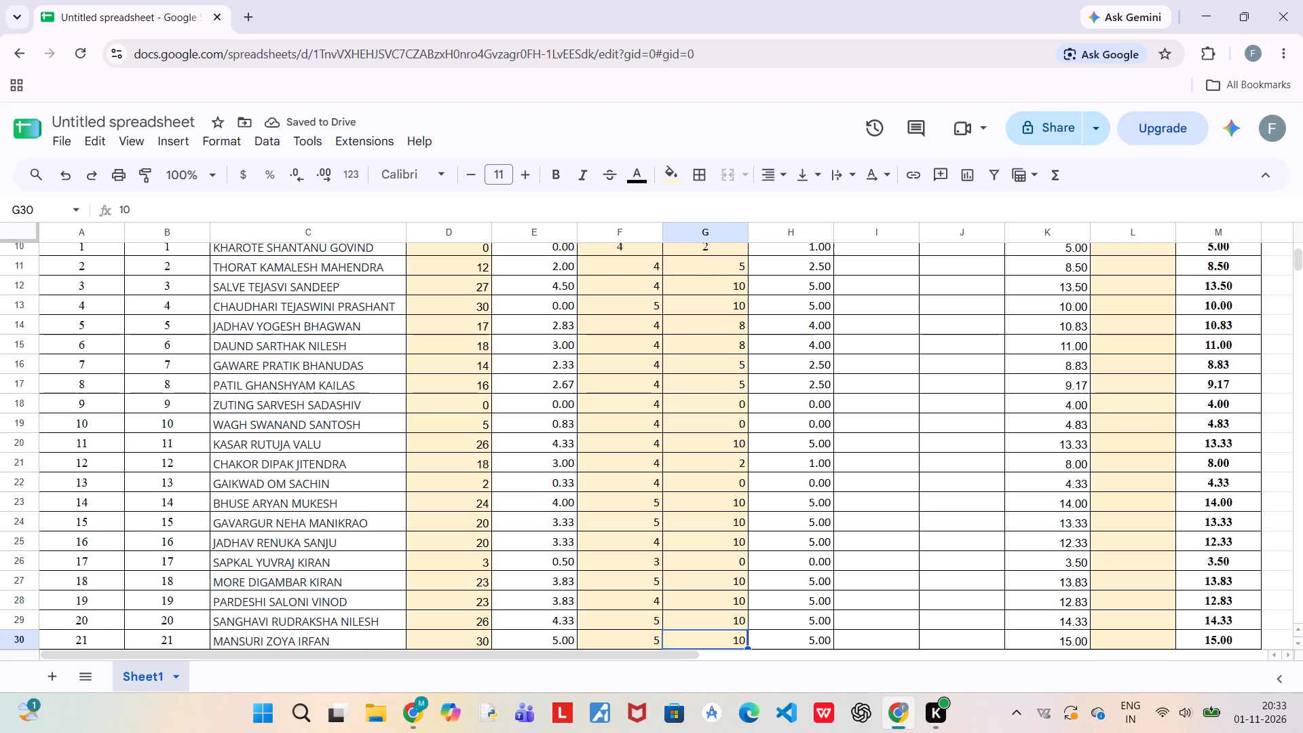
key("Down")
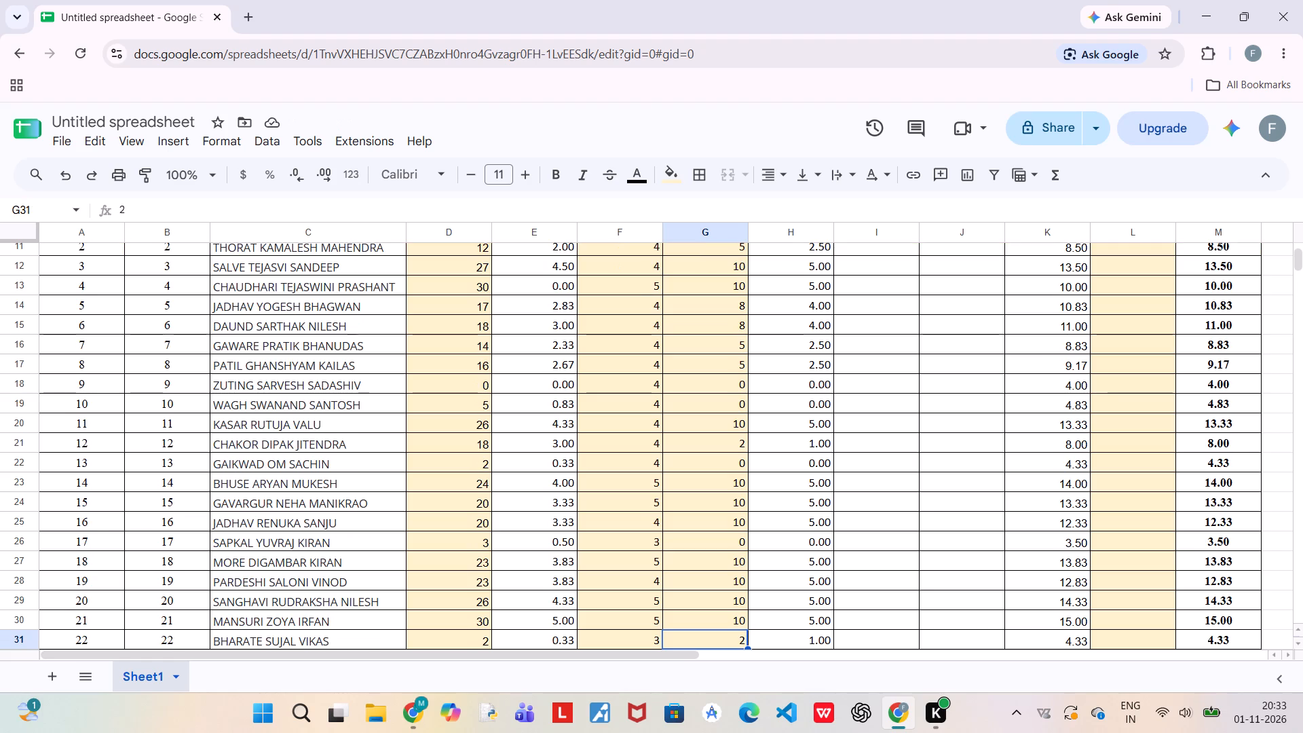
key("Down")
key("Down")
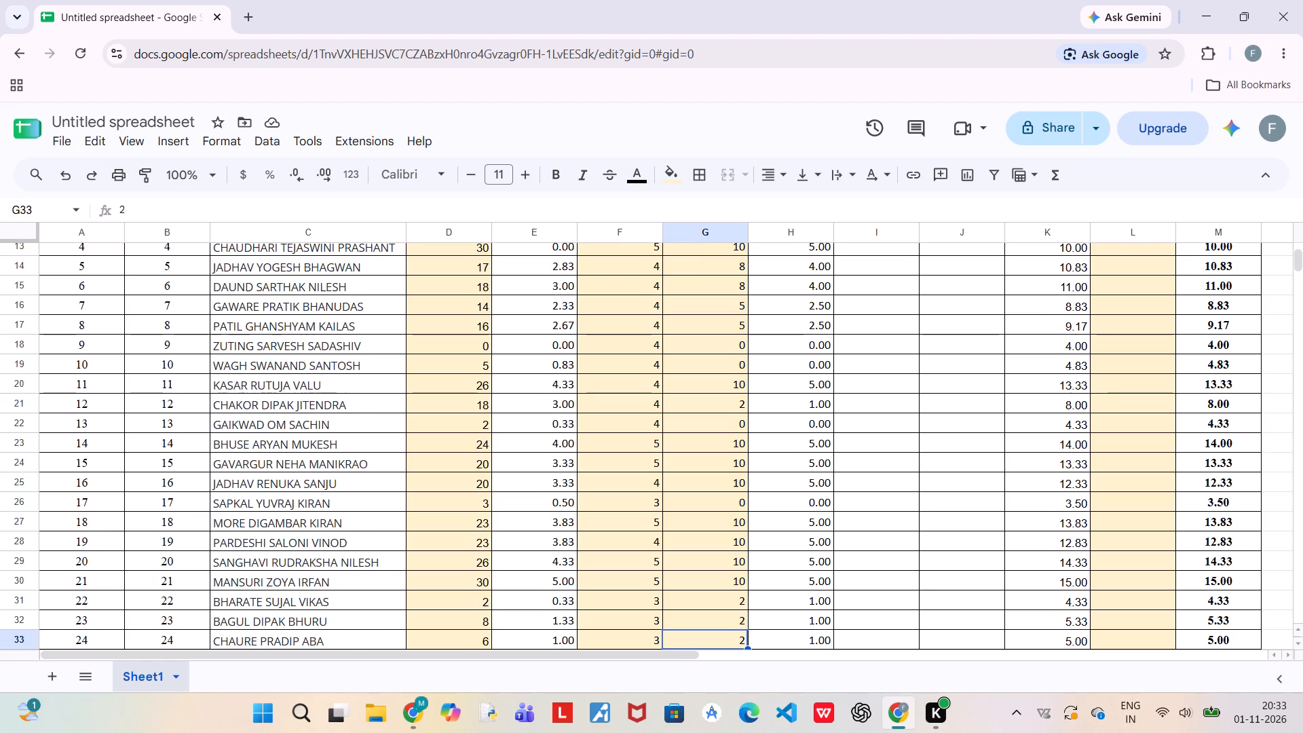
key("Down")
key("Up")
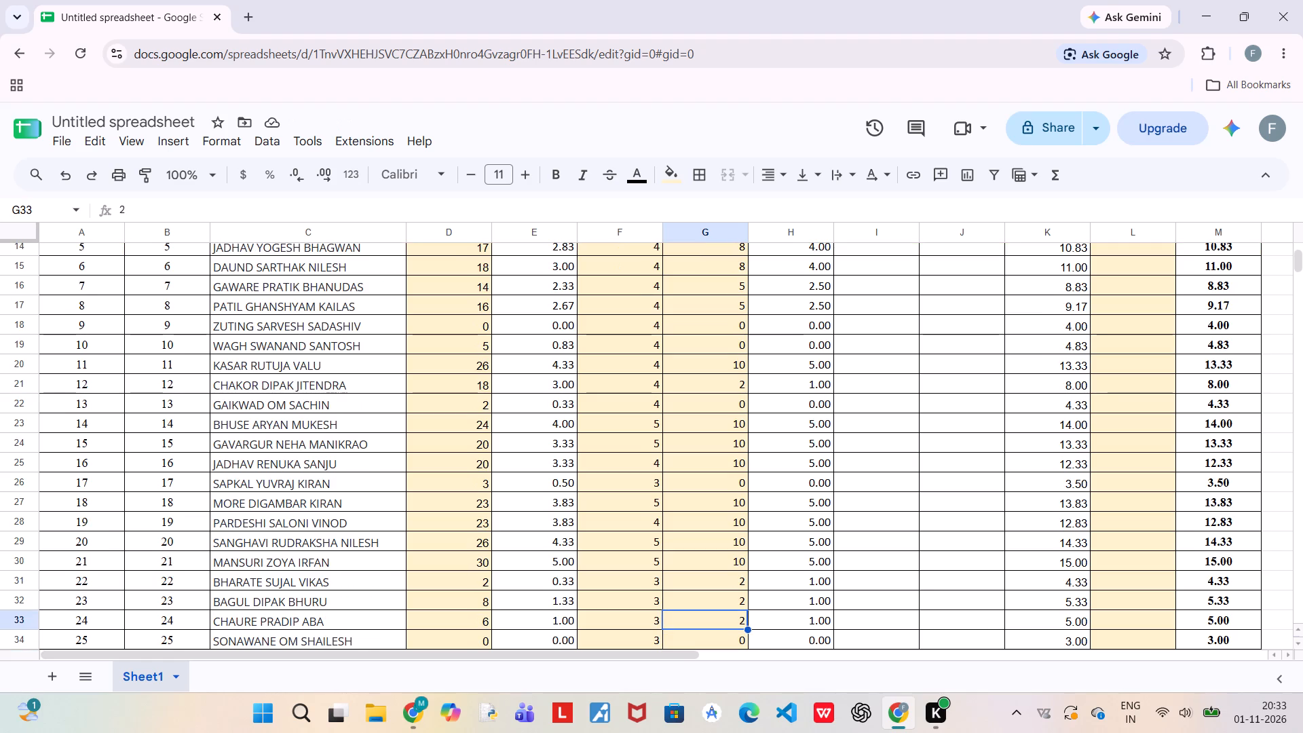
key("0")
key("Down")
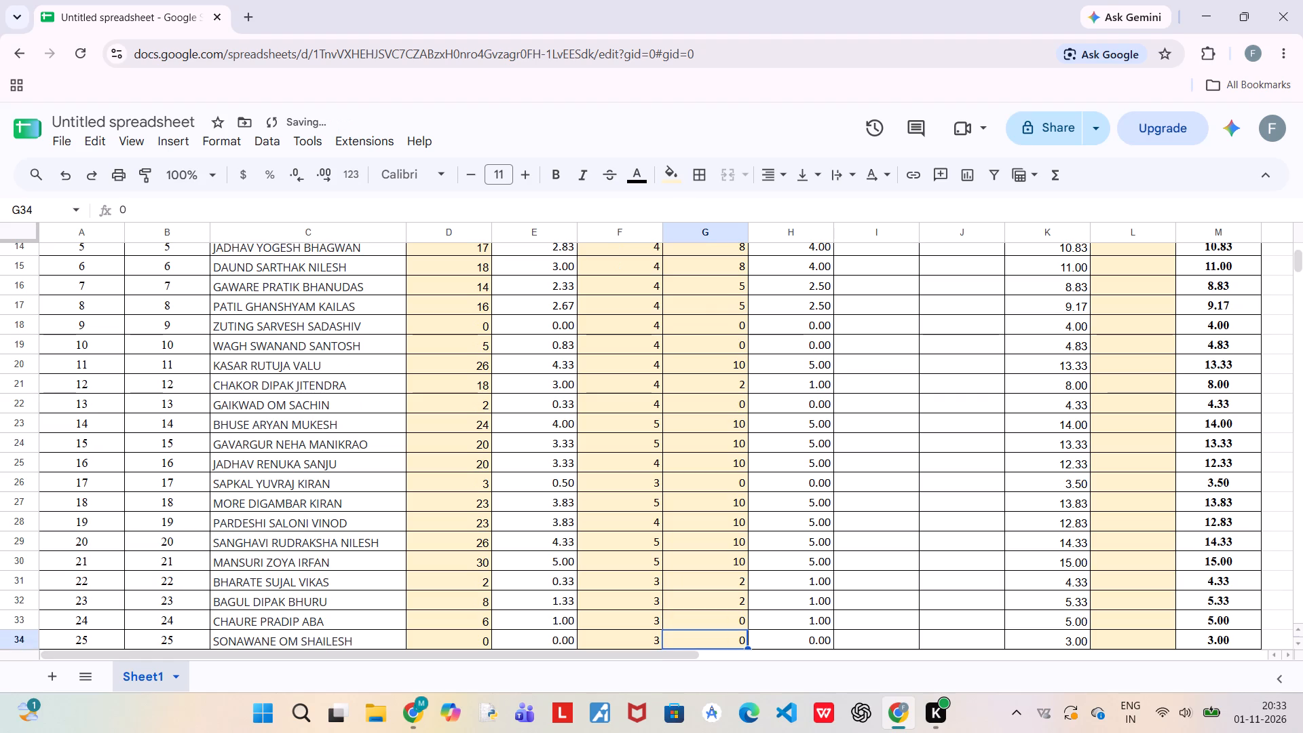
Set the Assignment & Activity Marks Obtained to 2 for roll number 28.
key("Down")
key("Down")
key("Up")
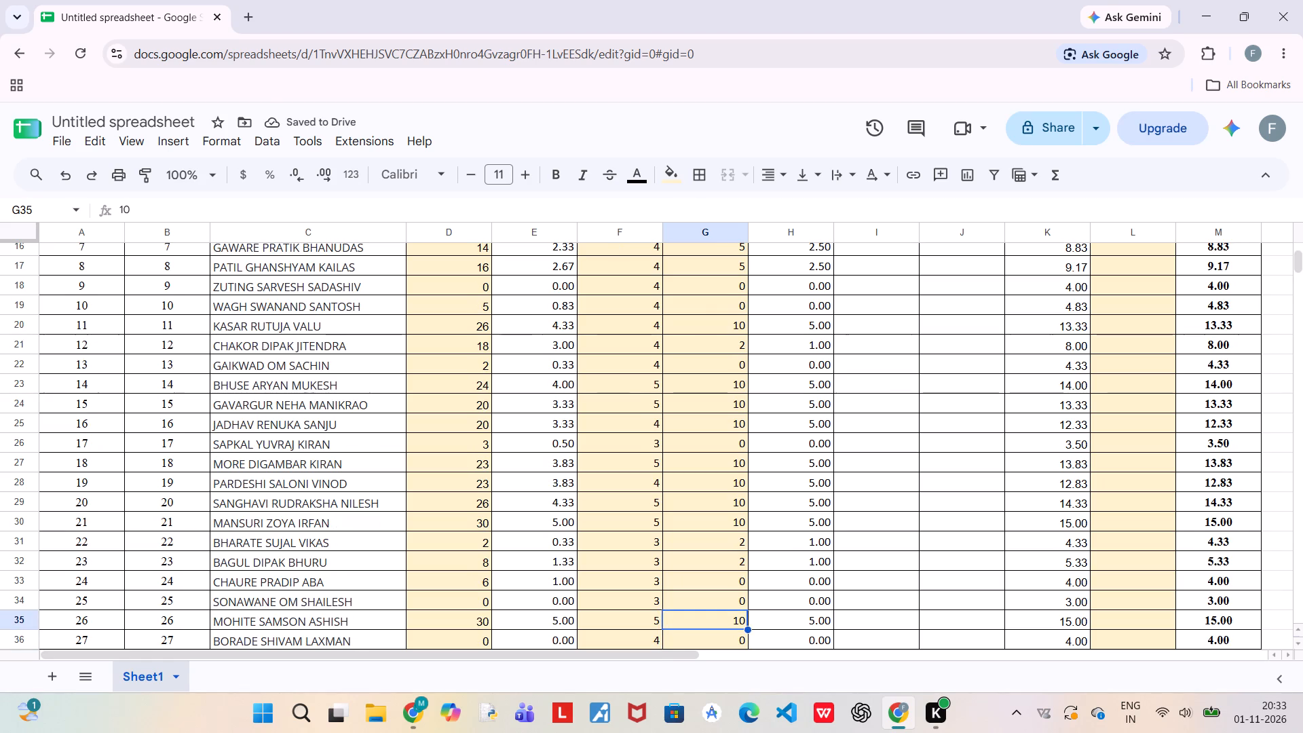
key("Down")
key("Down")
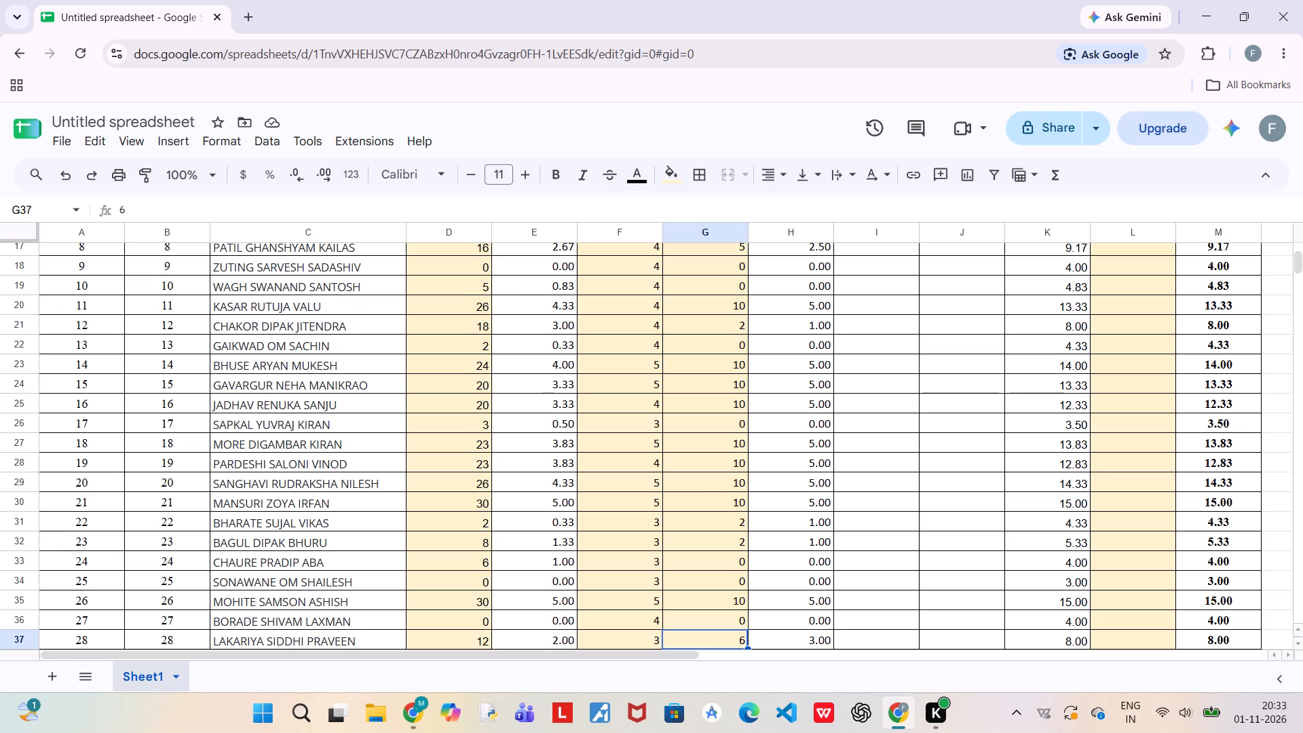
key("2")
key("Down")
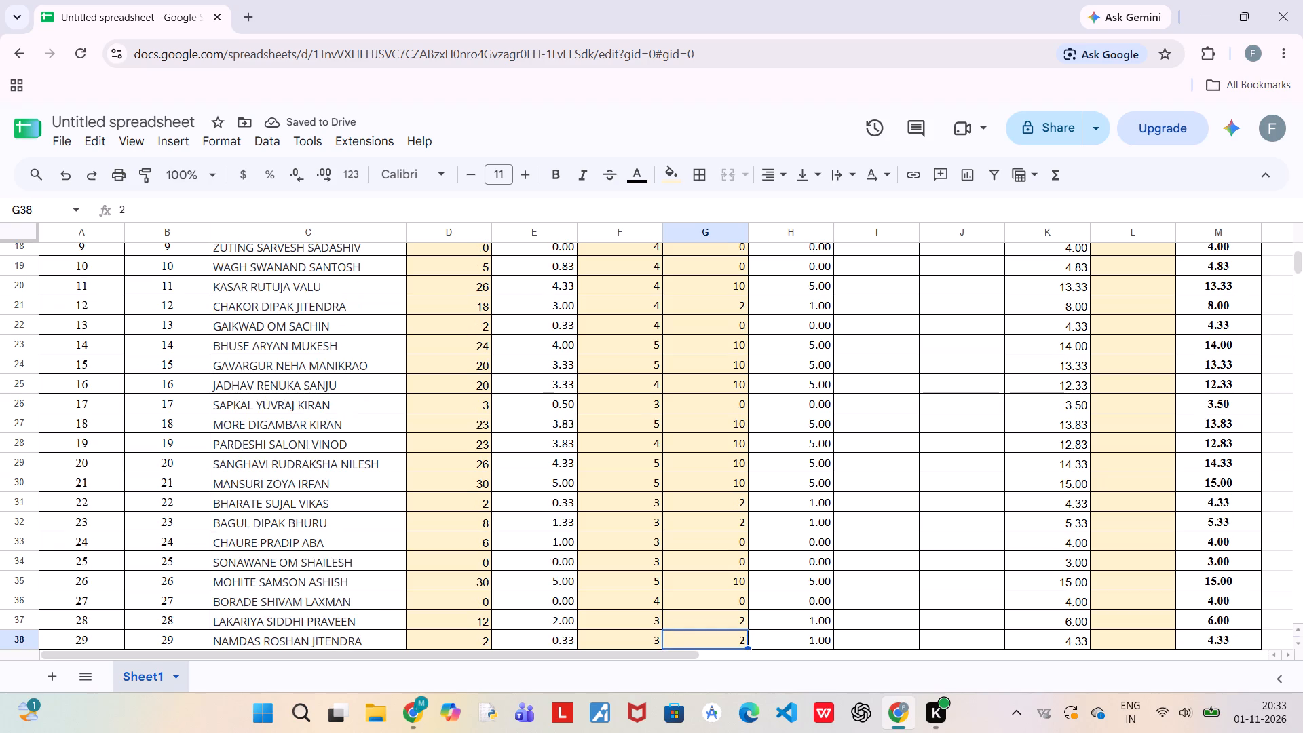
Review the Assignment & Activity Marks Obtained for roll numbers 29 to 36.
key("Down")
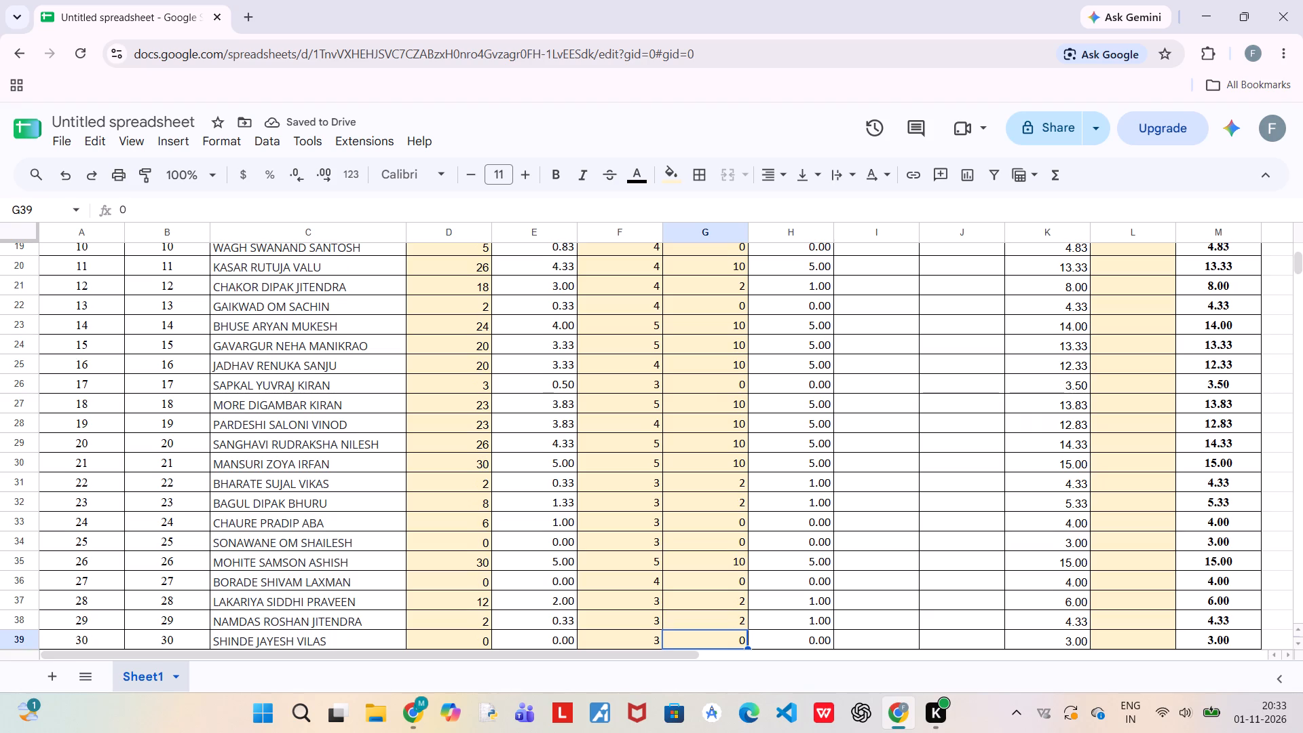
key("Down")
key("Down")
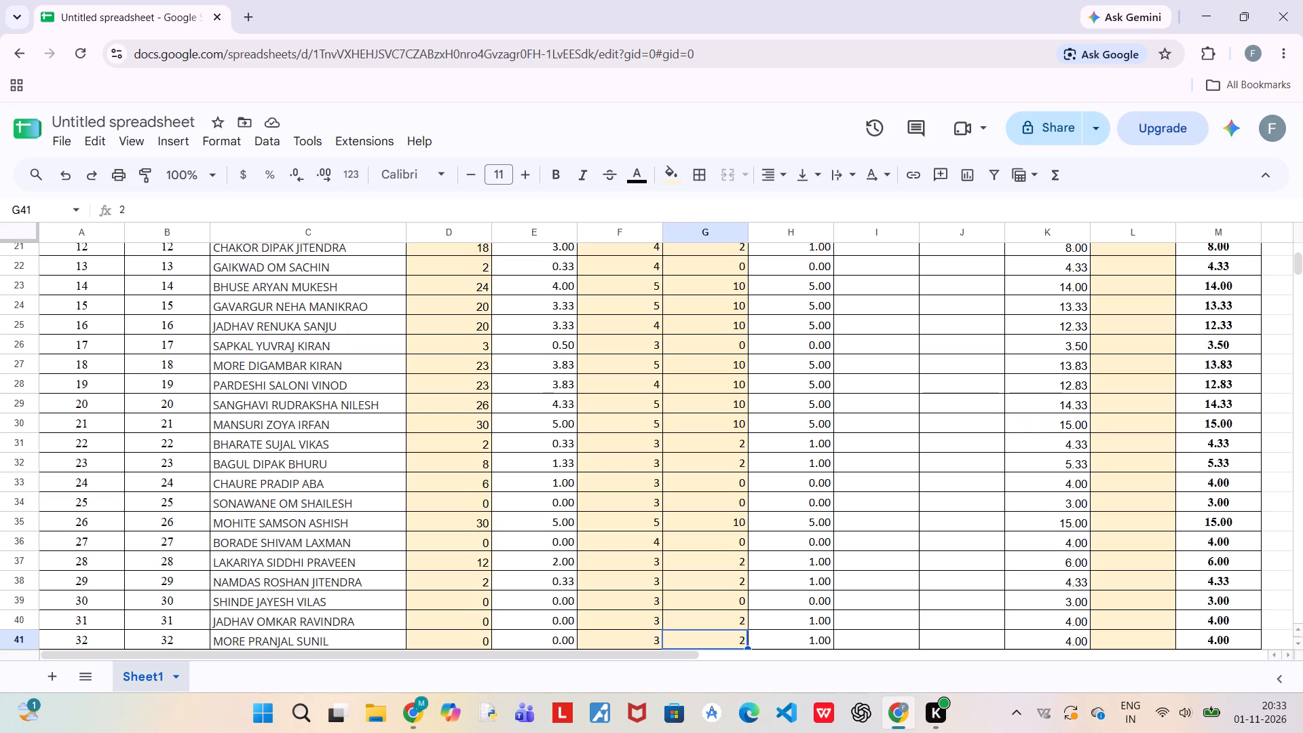
key("Down")
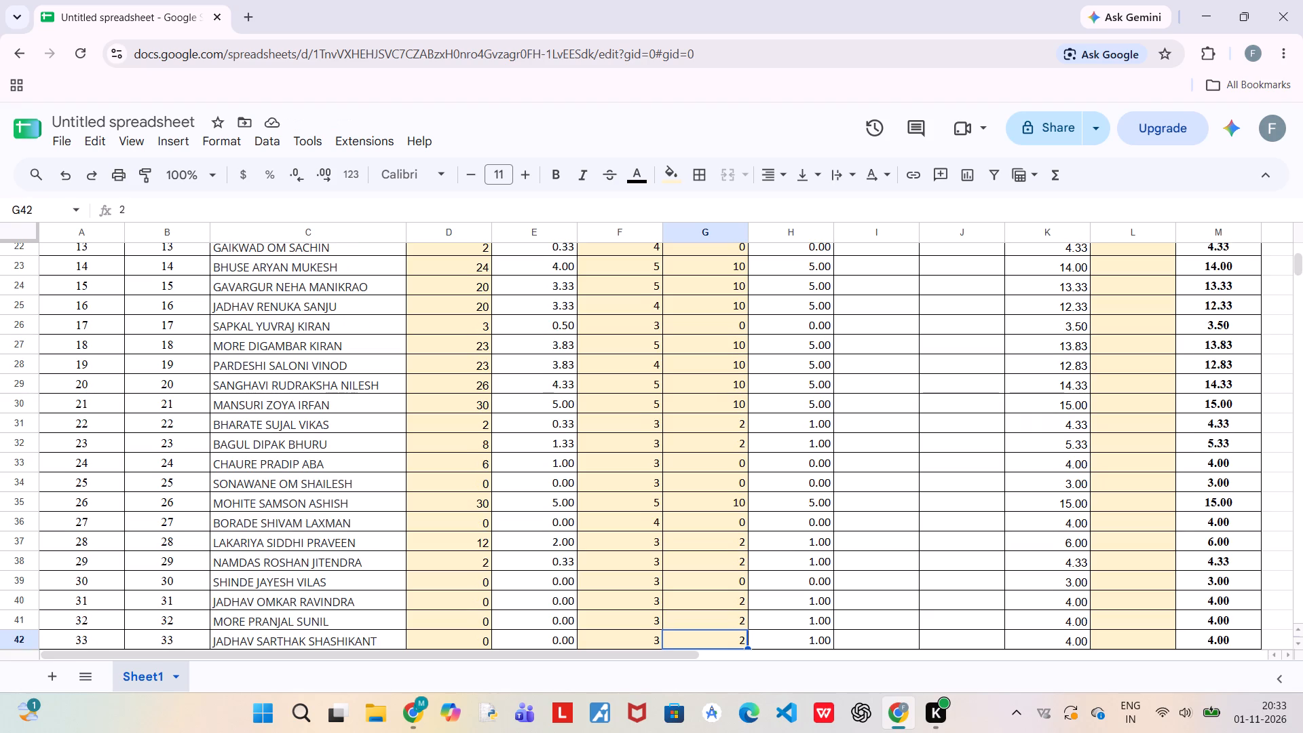
key("Down")
key("Down")
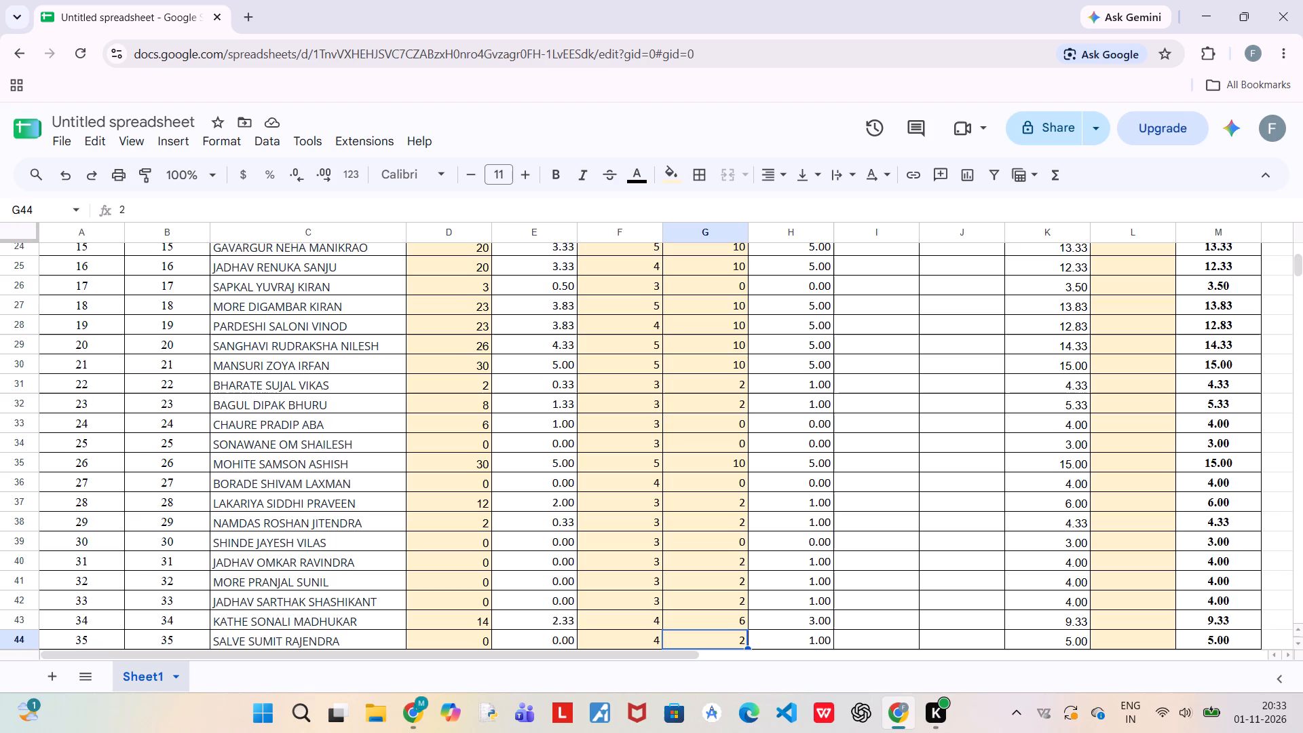
key("Down")
key("Down")
key("Up")
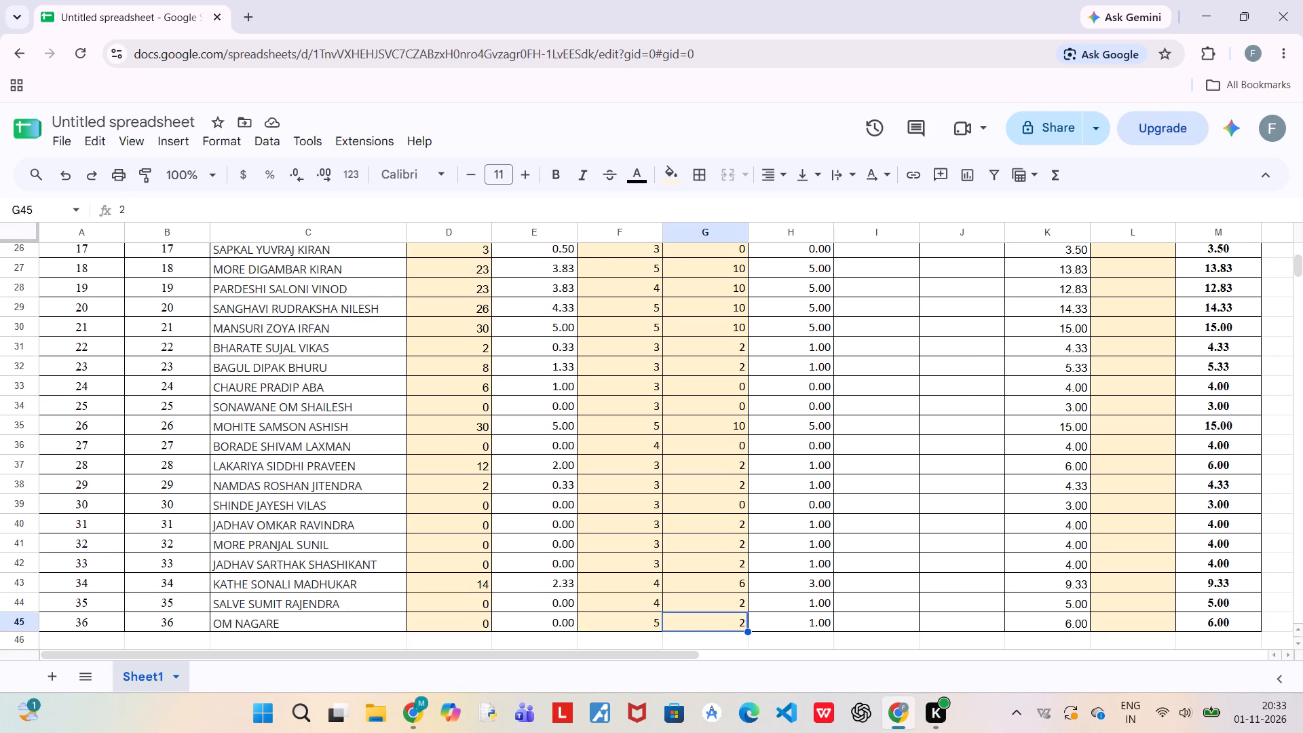
Set the Assignment & Activity Marks Obtained to 10 for roll number 32.
key("Up")
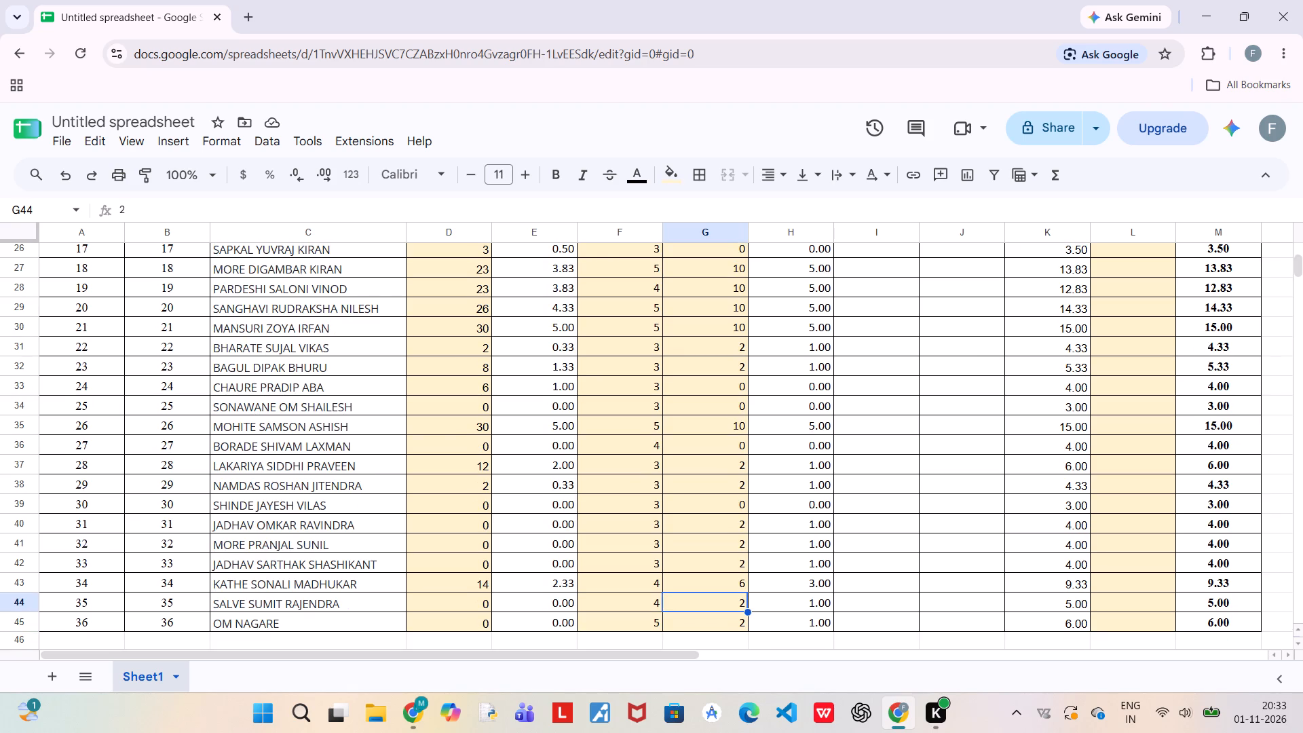
key("Up")
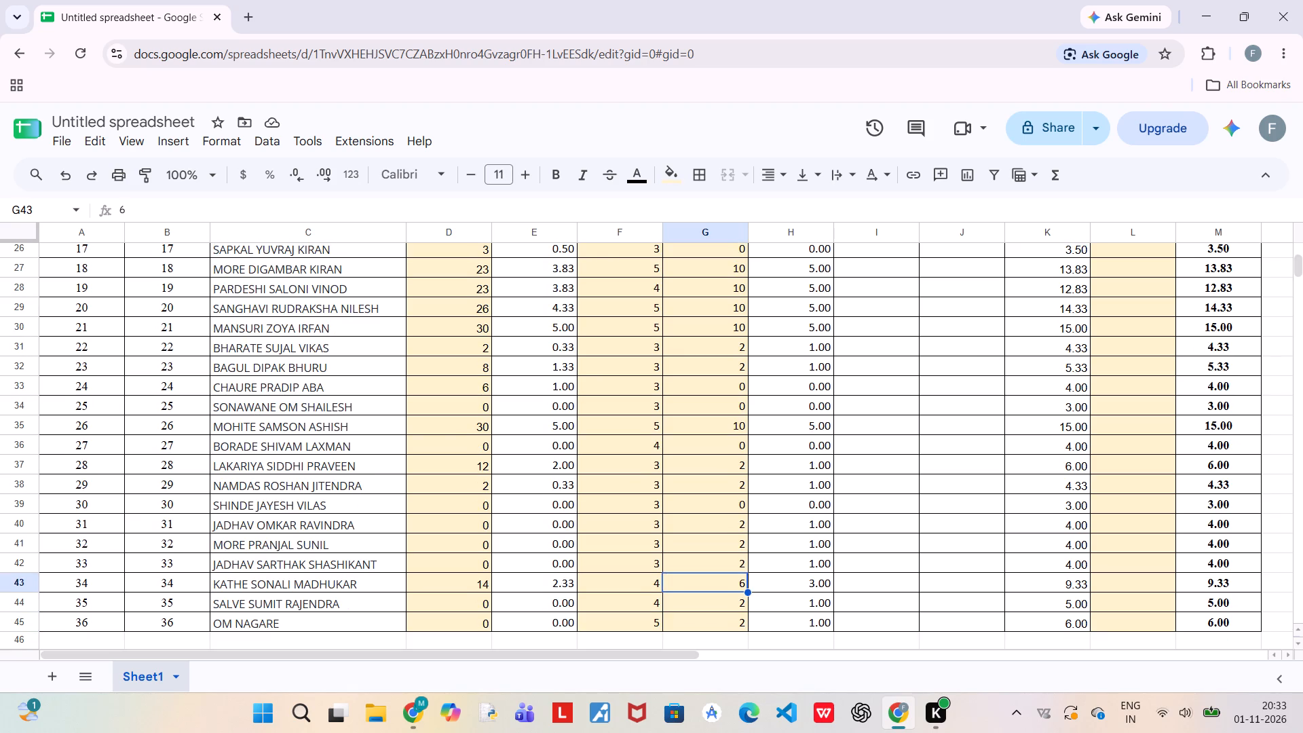
key("Up")
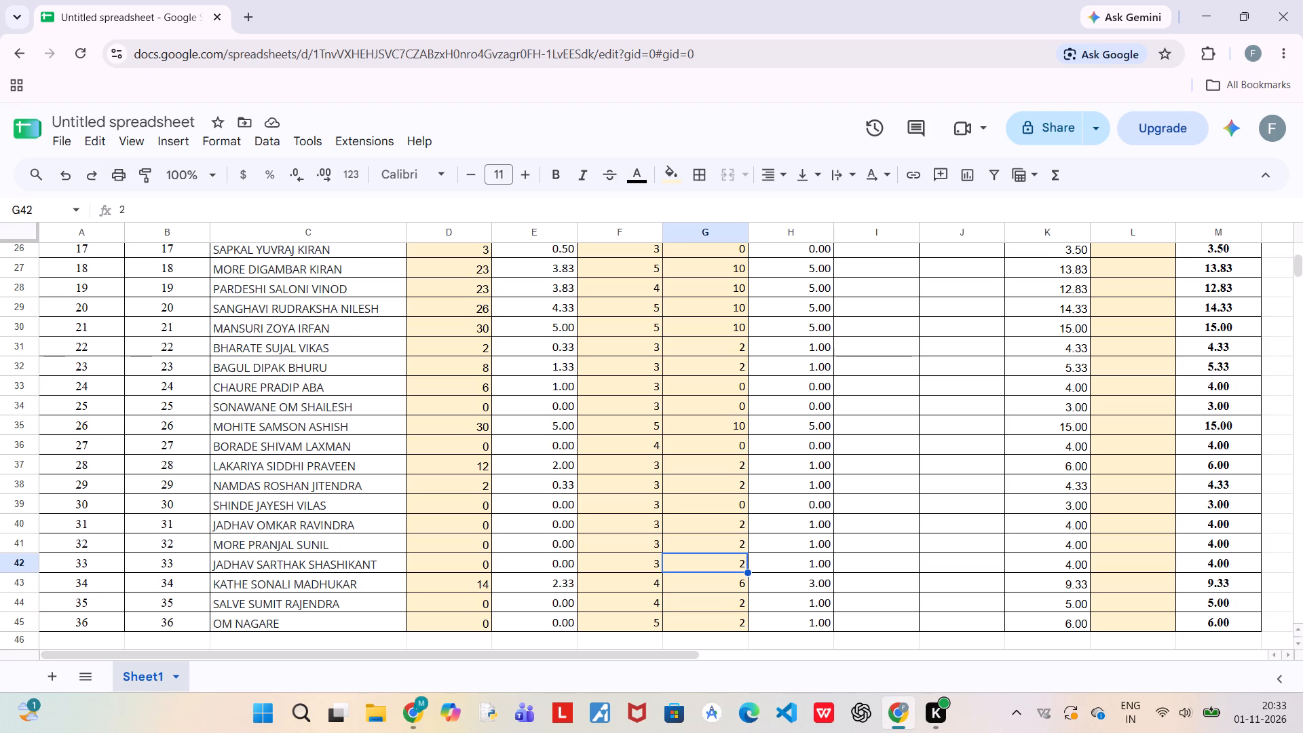
key("Up")
type("10")
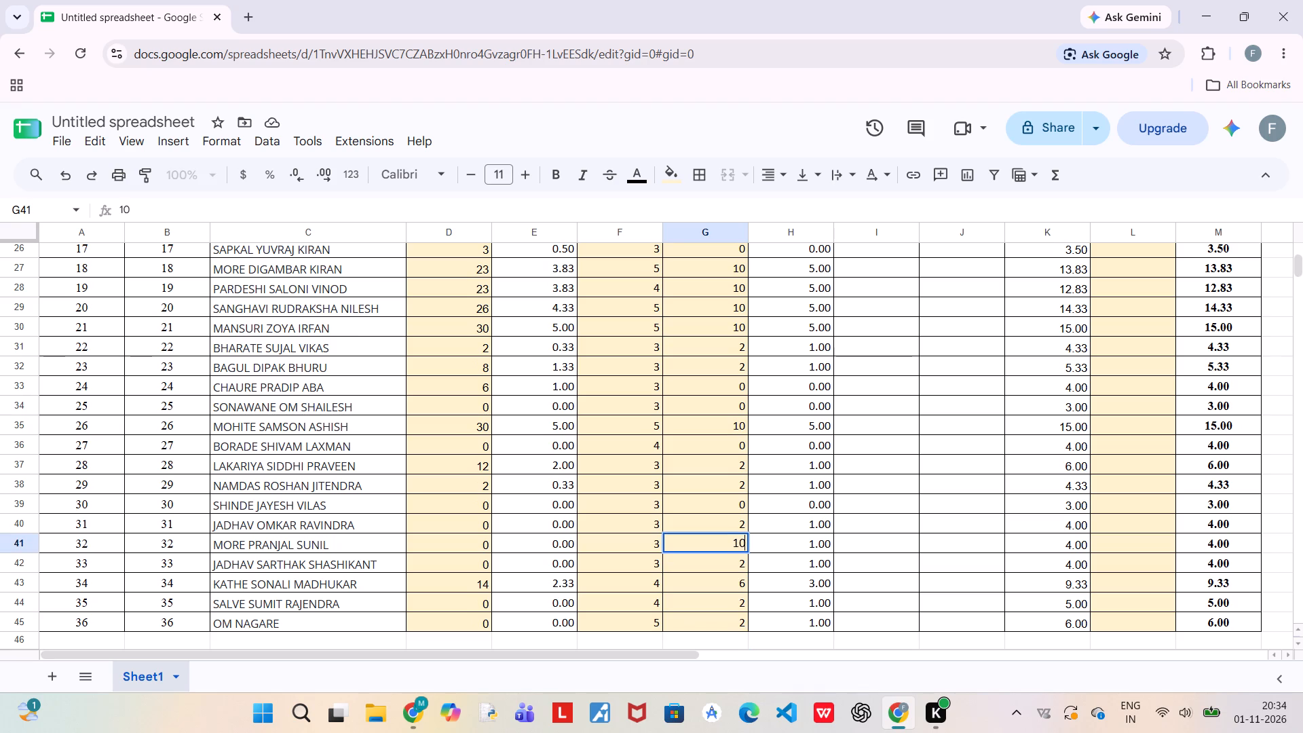
key("Up")
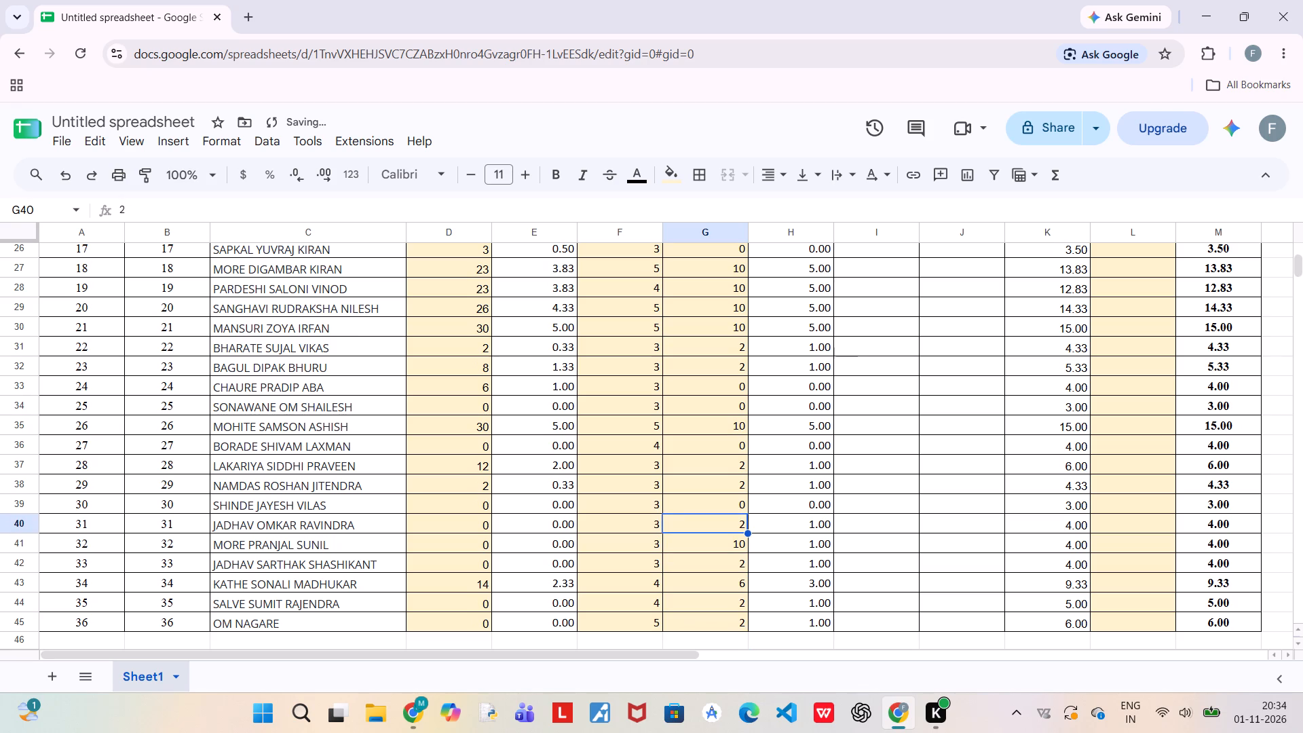
Select the Class Test Marks Obtained cell for roll number 1.
key("Right")
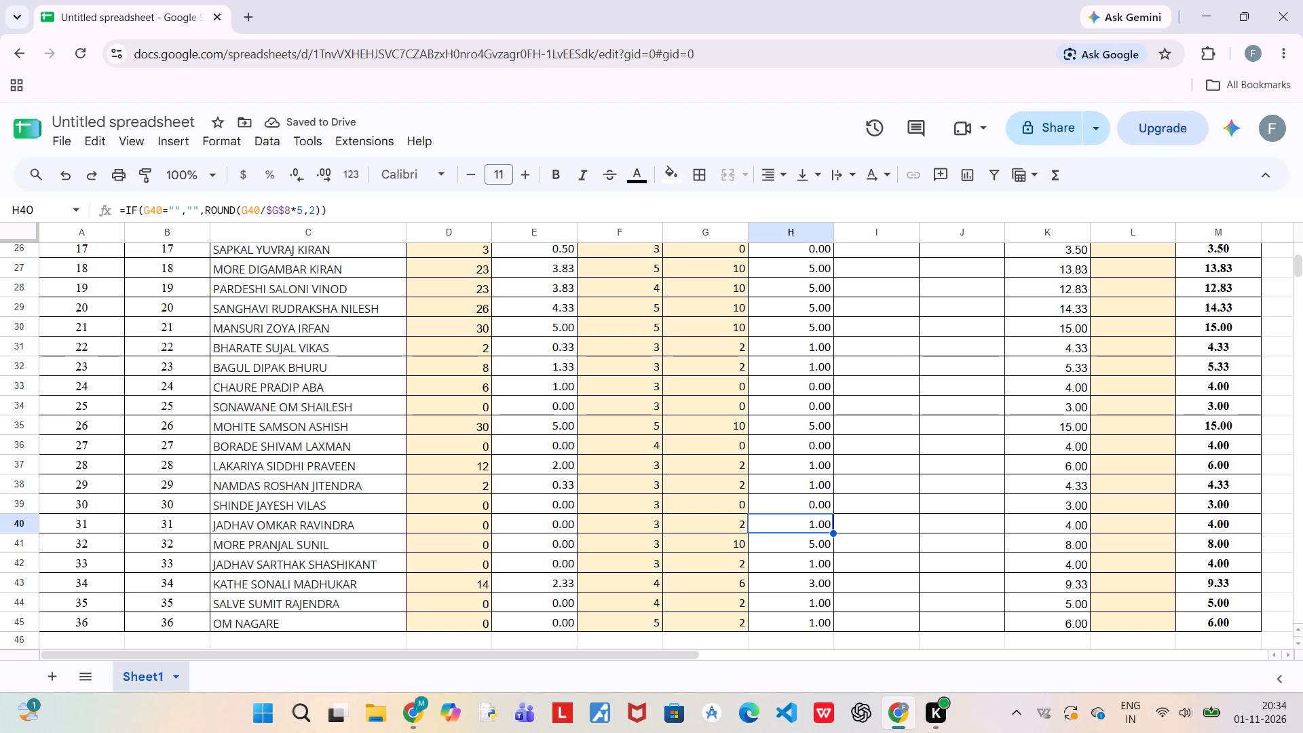
key("Up")
key("Up")
key("Up")
key("Up")
key("Up")
key("Up")
key("Up")
key("Up")
key("Up")
key("Up")
key("Up")
key("Up")
key("Up")
key("Up")
key("Up")
key("Up")
key("Up")
key("Up")
key("Up")
key("Up")
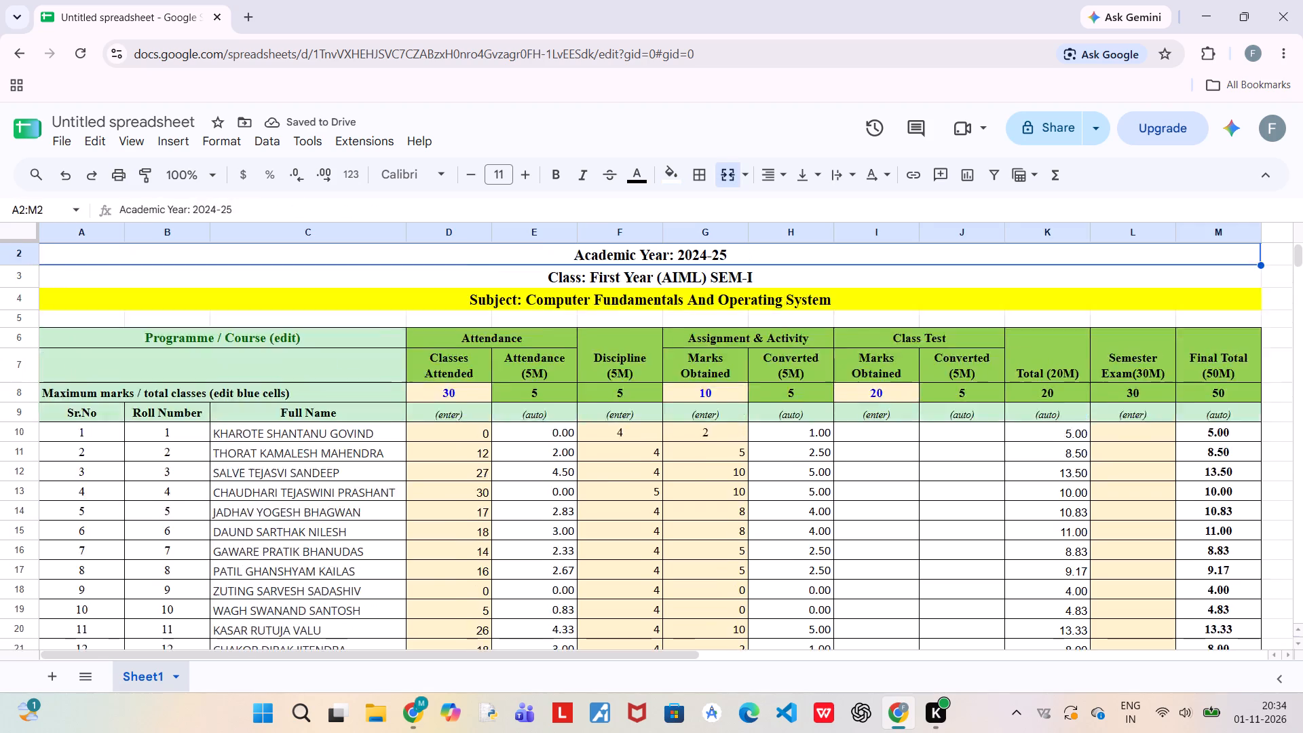
key("Down")
key("Down")
key("Down")
key("Down")
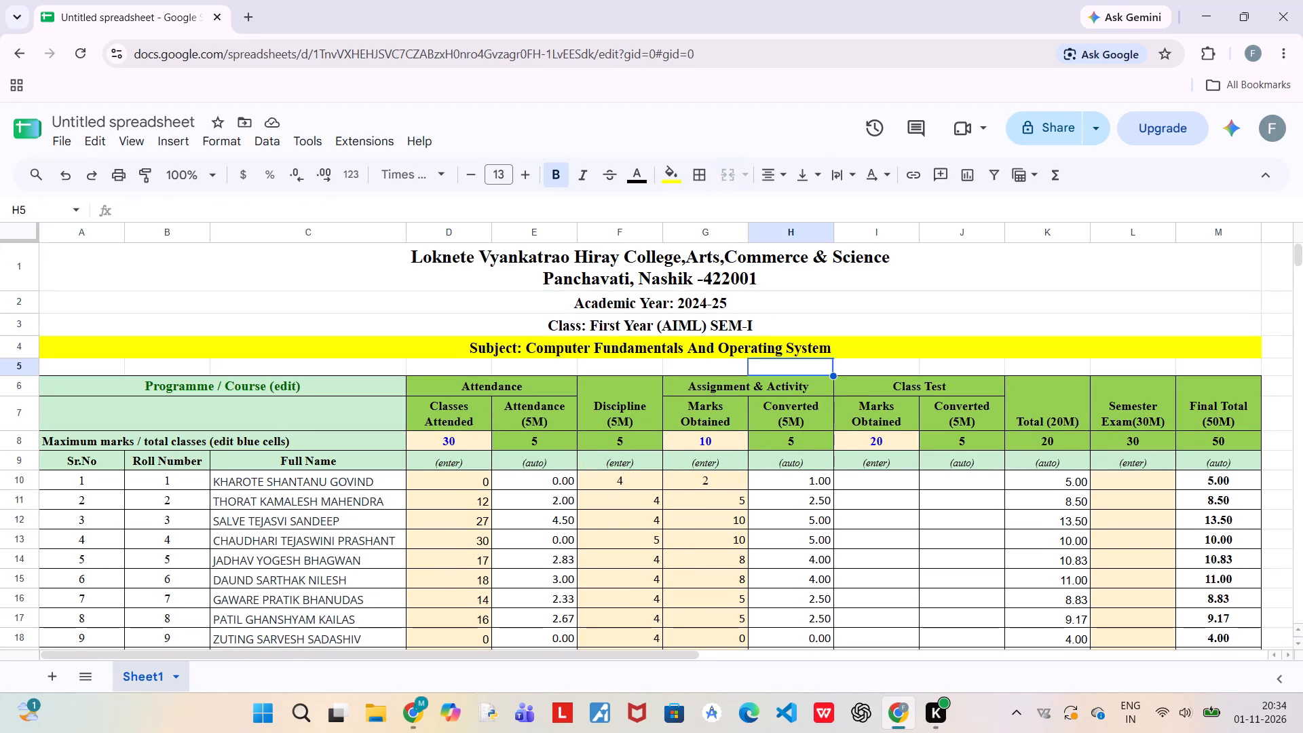
key("Down")
key("Down")
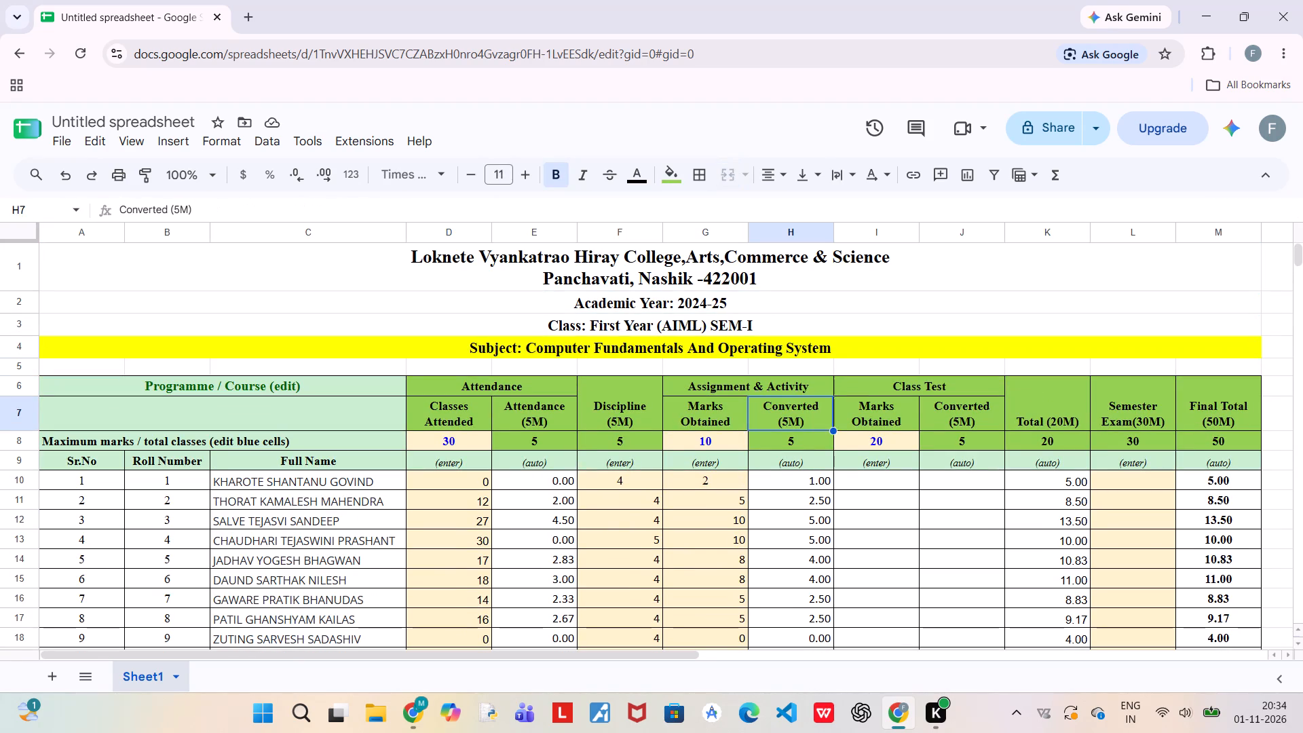
key("Right")
key("Down")
key("Down")
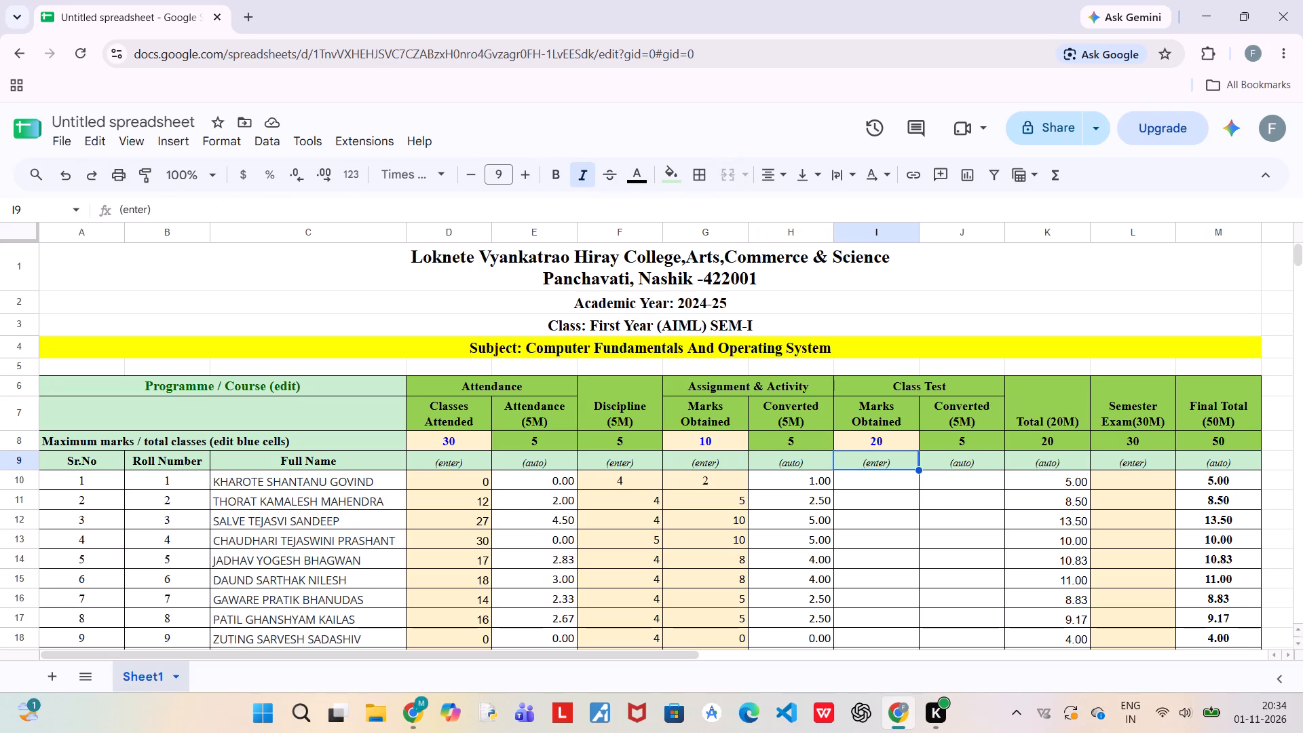
key("Down")
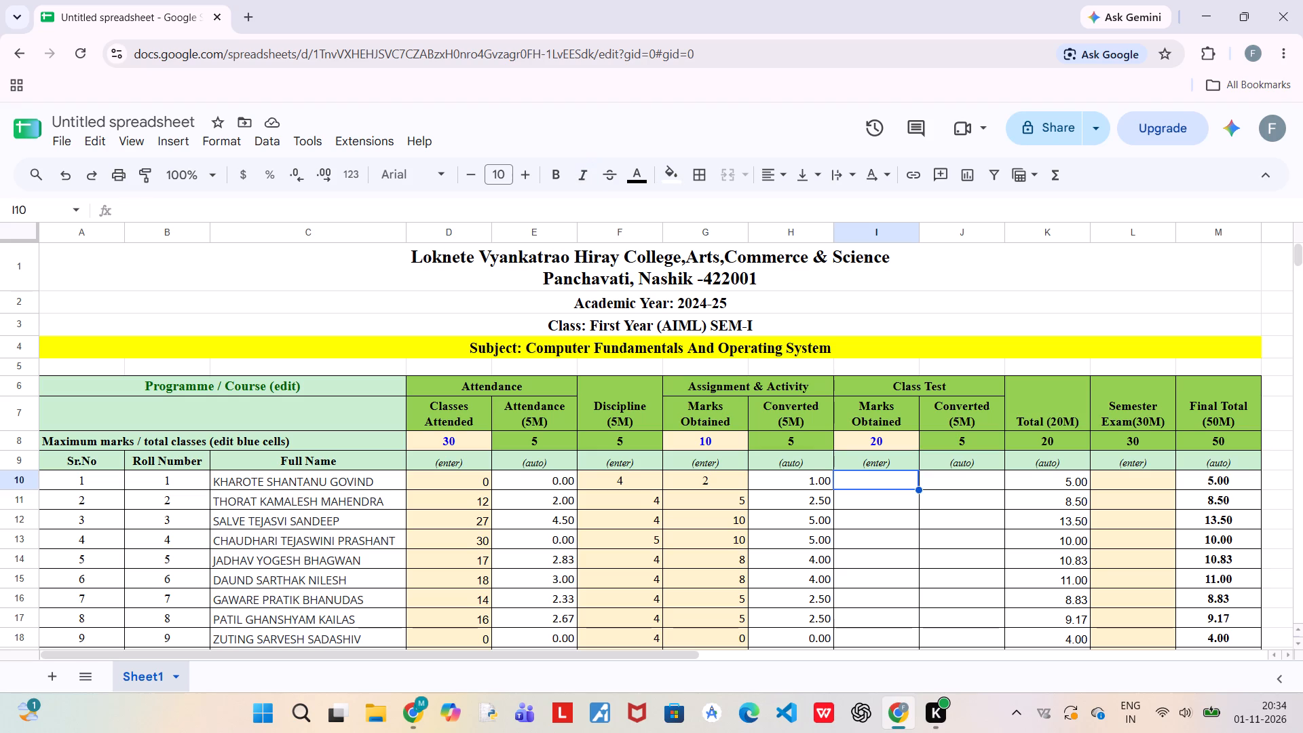
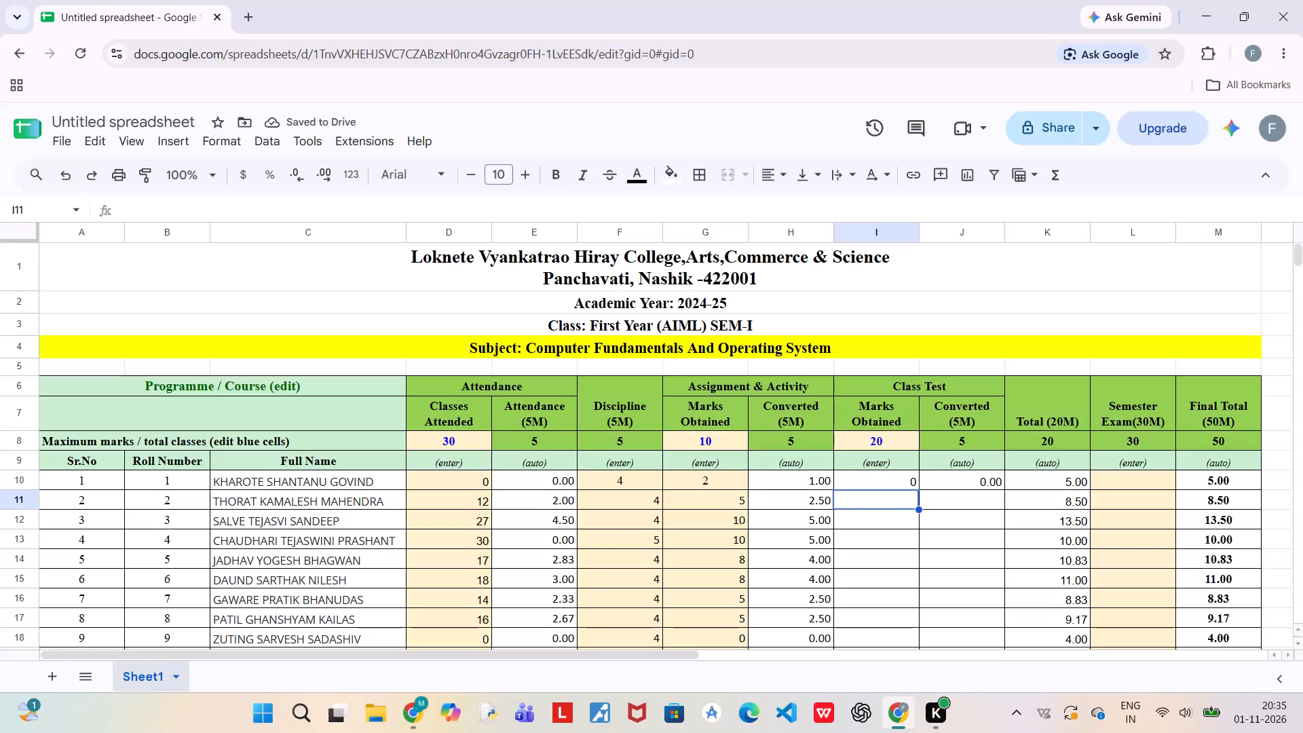
Enter Class Test Marks Obtained of 0, 14, 20, 17 and 15 for roll numbers 2 to 6 respectively.
key("0")
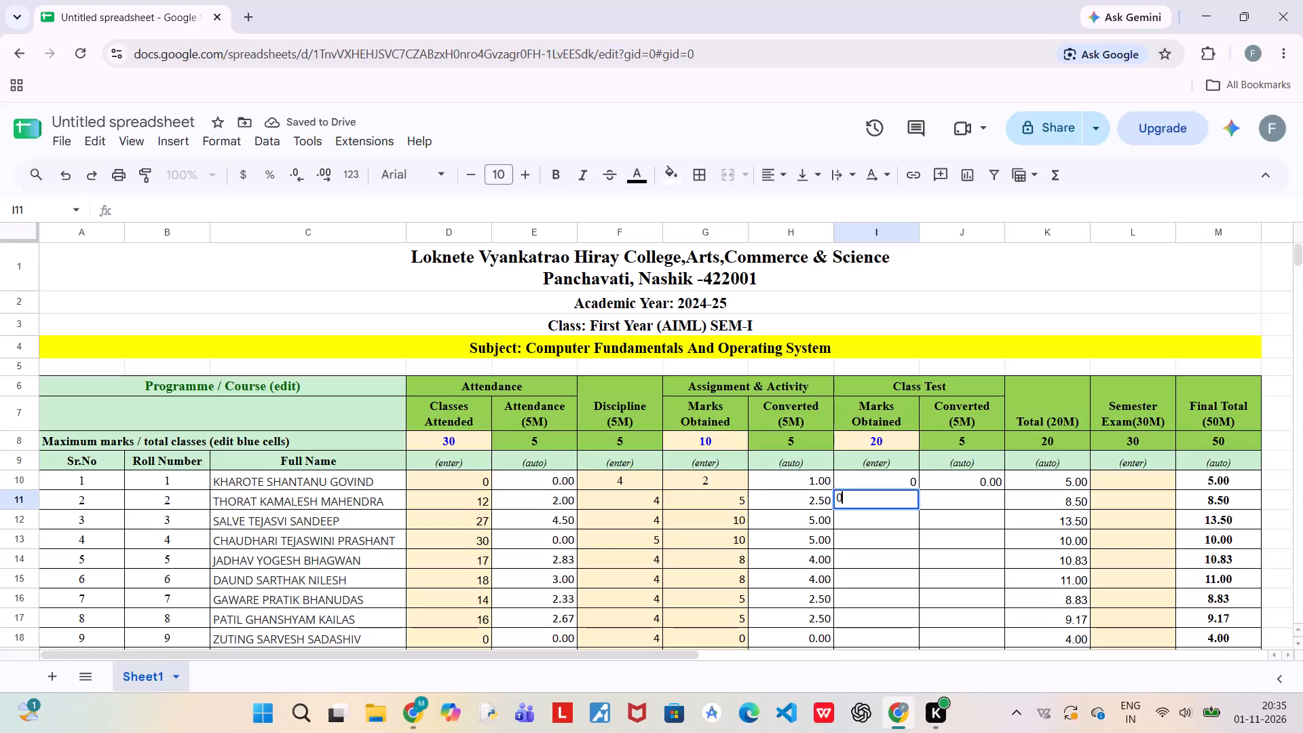
key("Down")
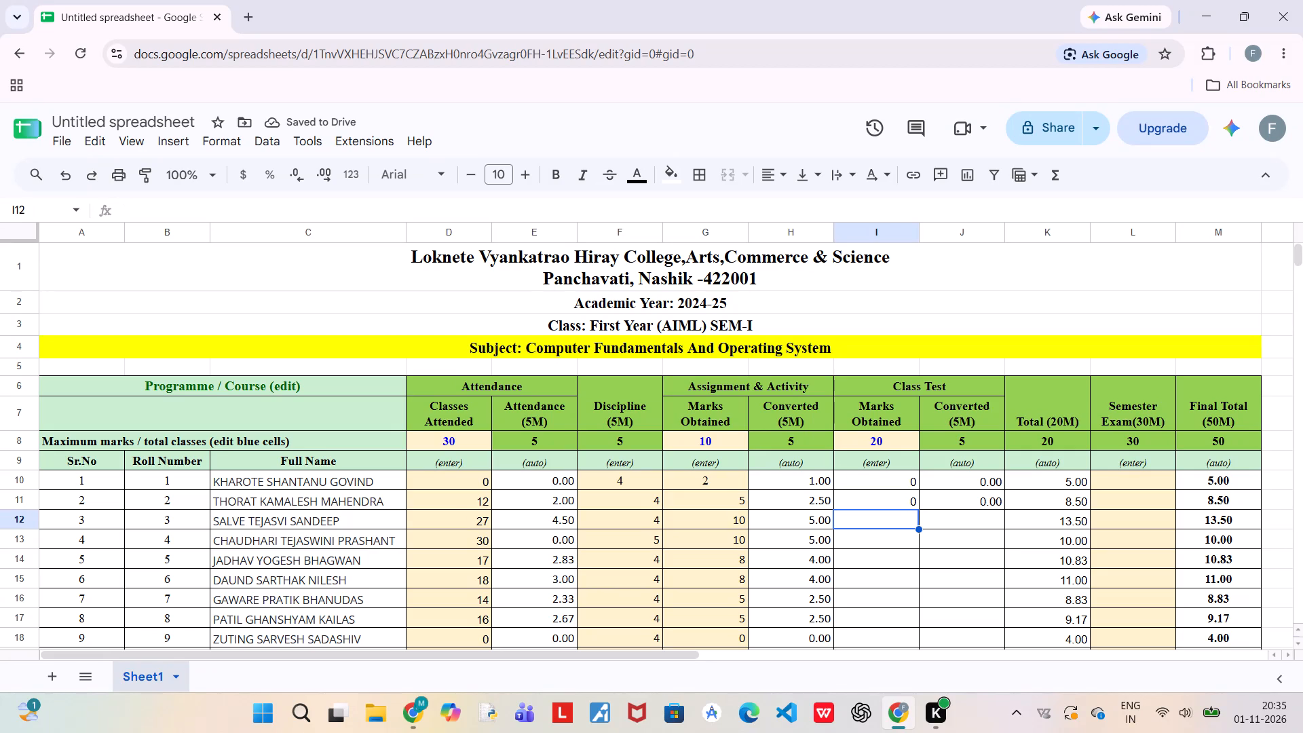
type("14")
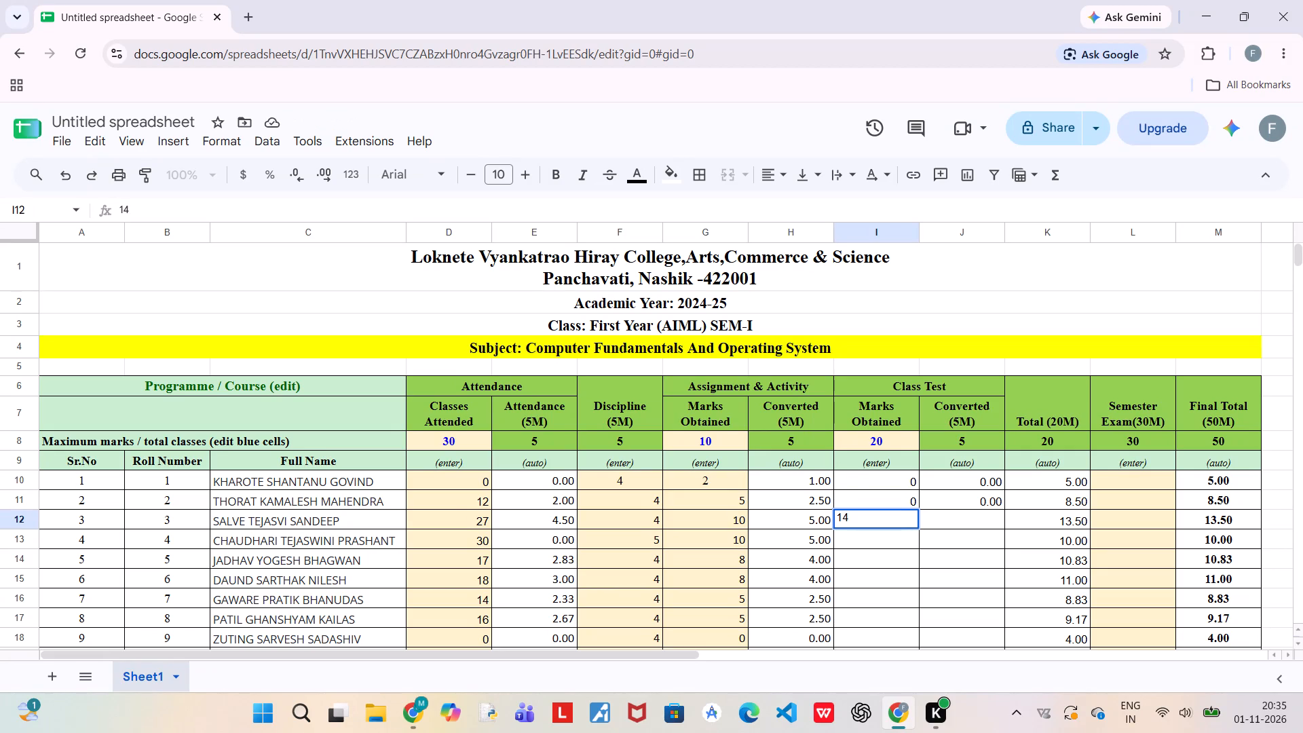
key("Down")
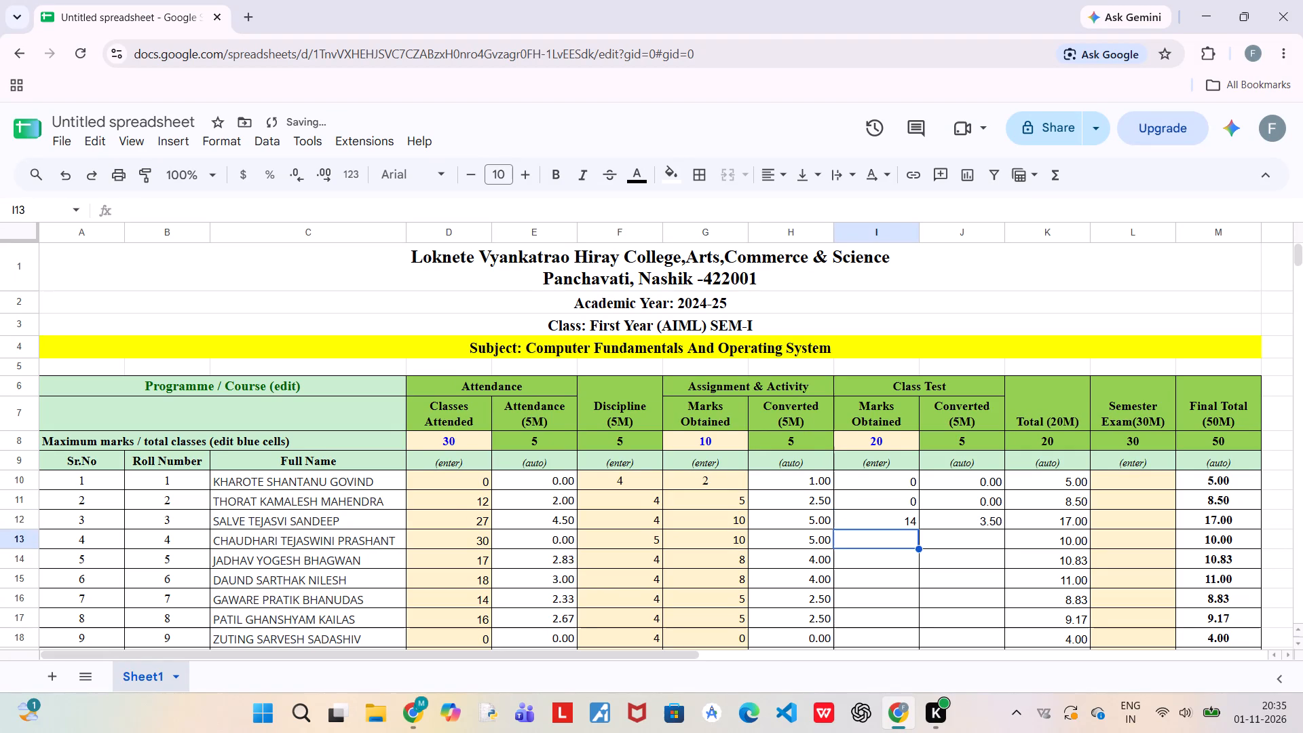
type("20")
key("Down")
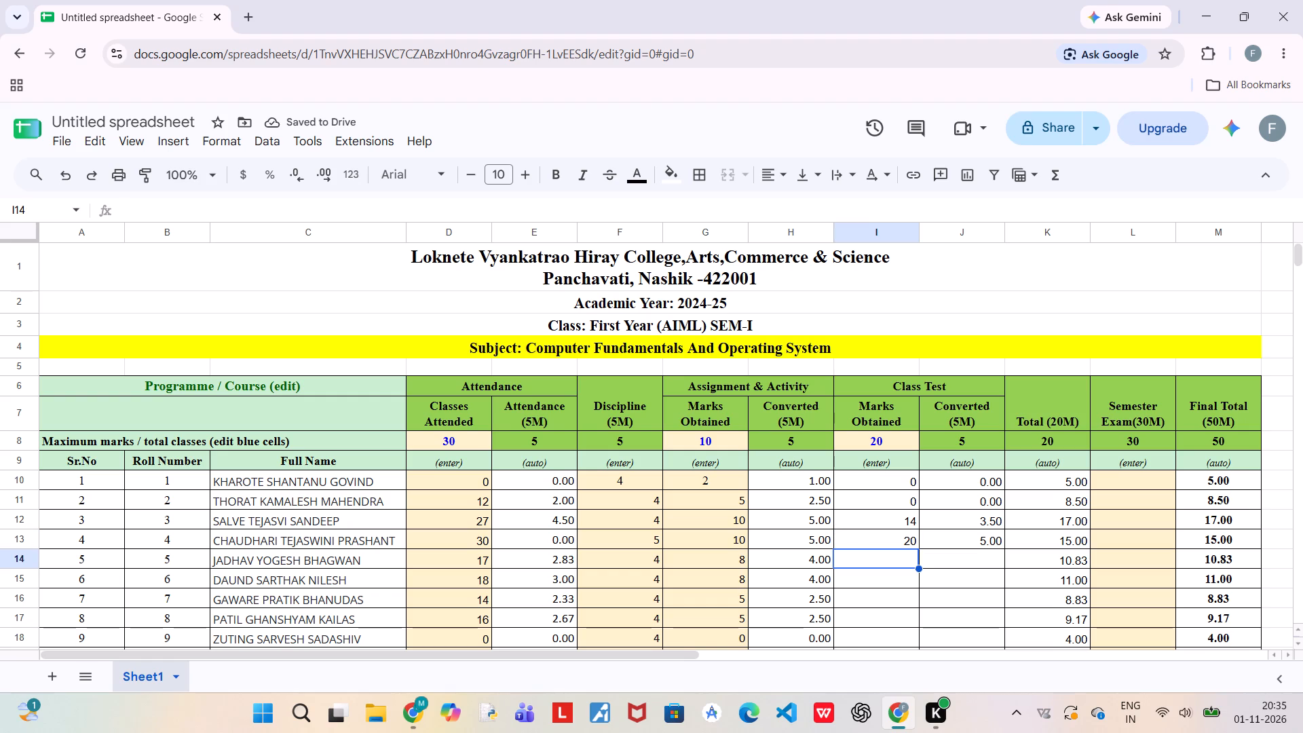
key("1")
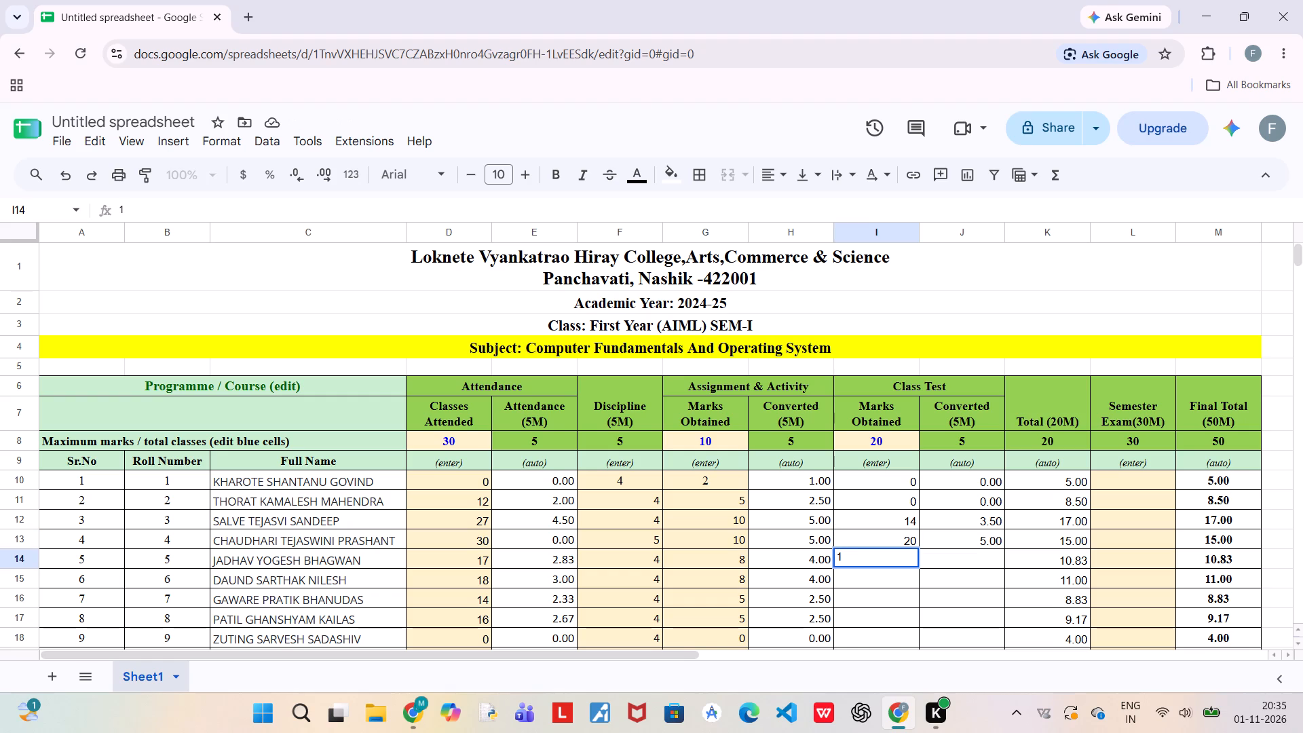
key("7")
key("Down")
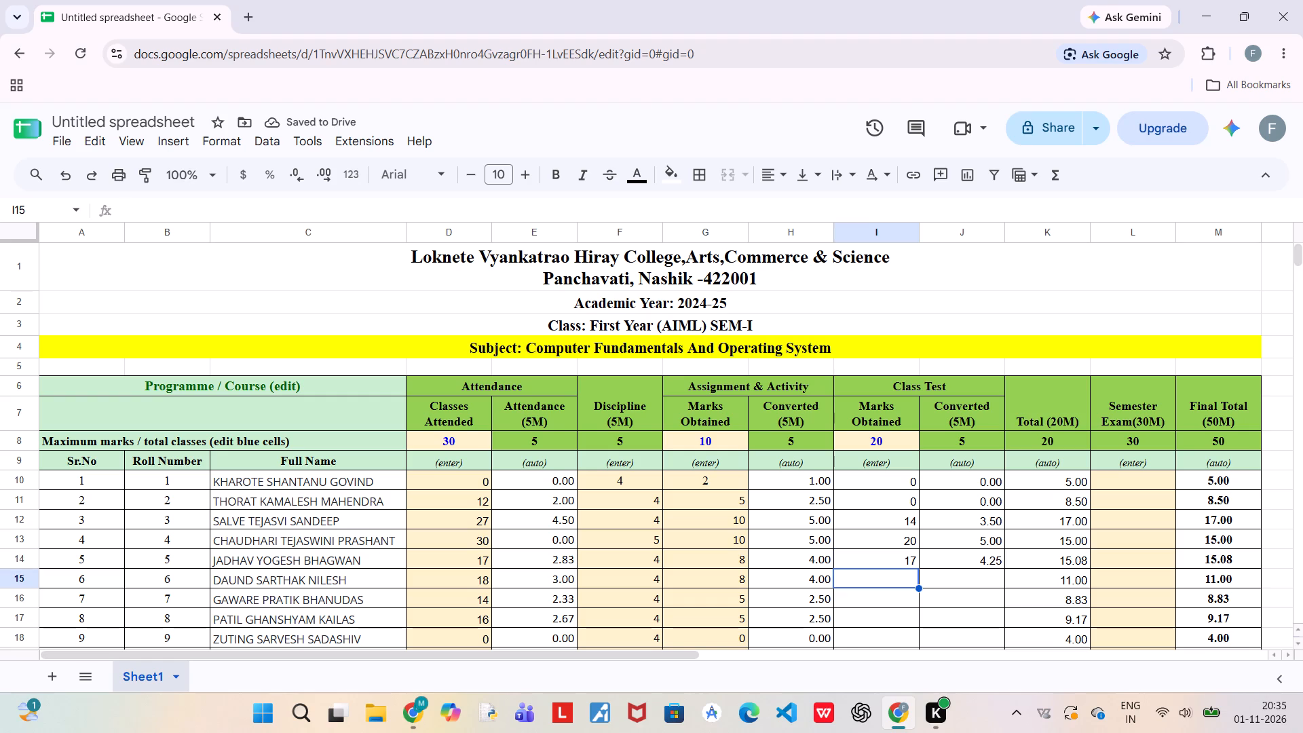
key("1")
key("5")
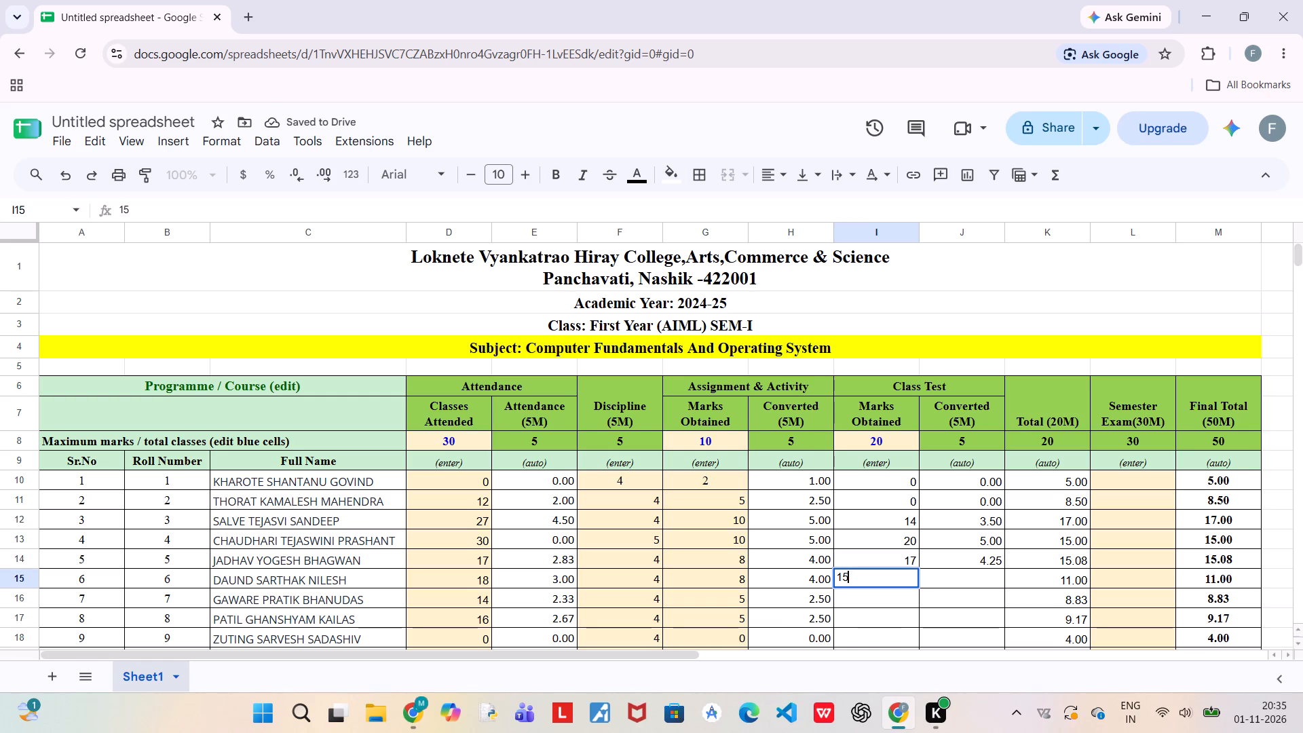
key("Down")
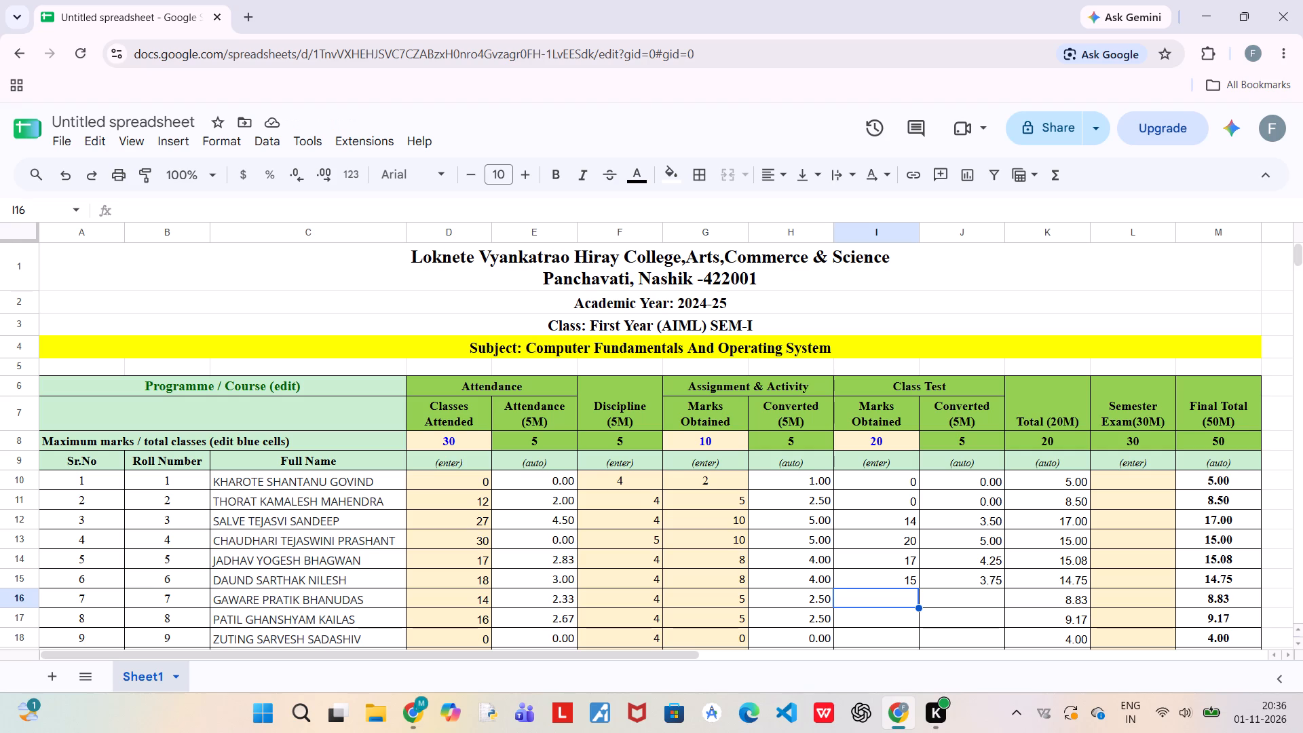
Leave roll numbers 7 to 10 blank and enter Class Test Marks Obtained of 20 for roll number 11 and 15 for roll number 12.
key("Down")
key("Down")
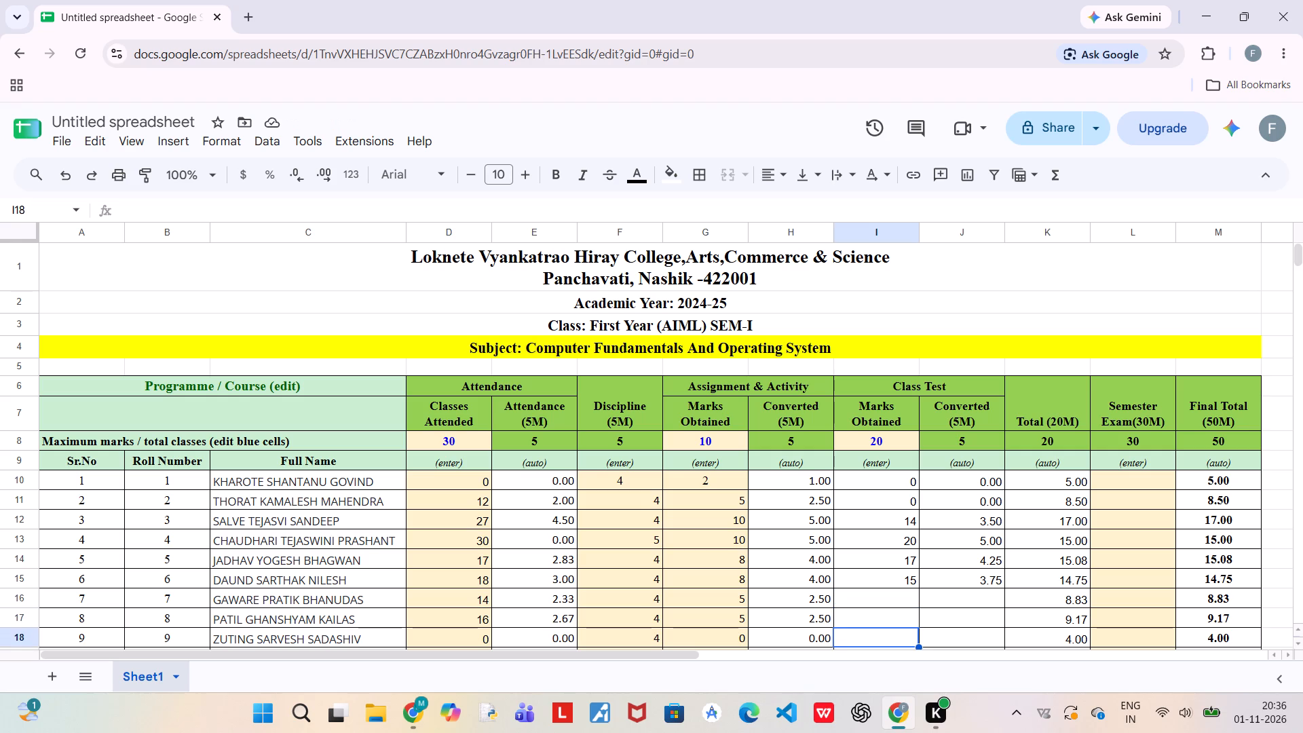
key("Down")
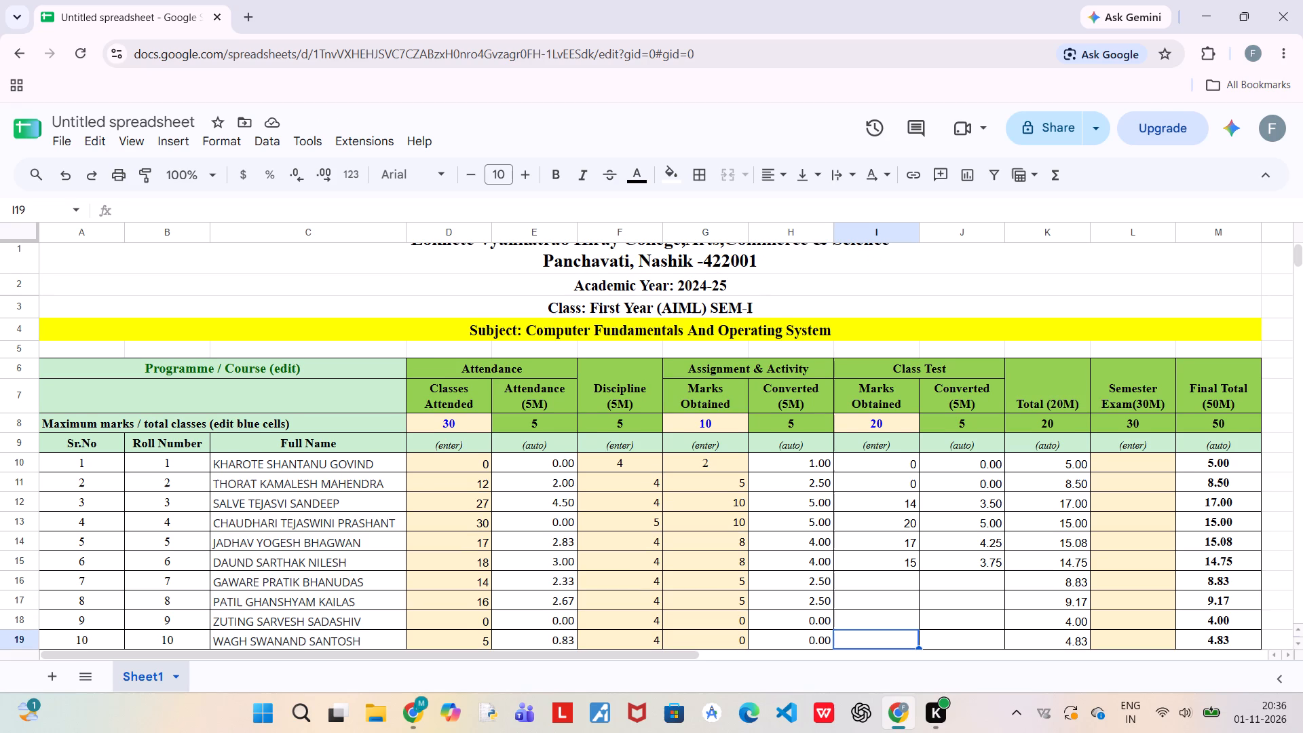
key("Down")
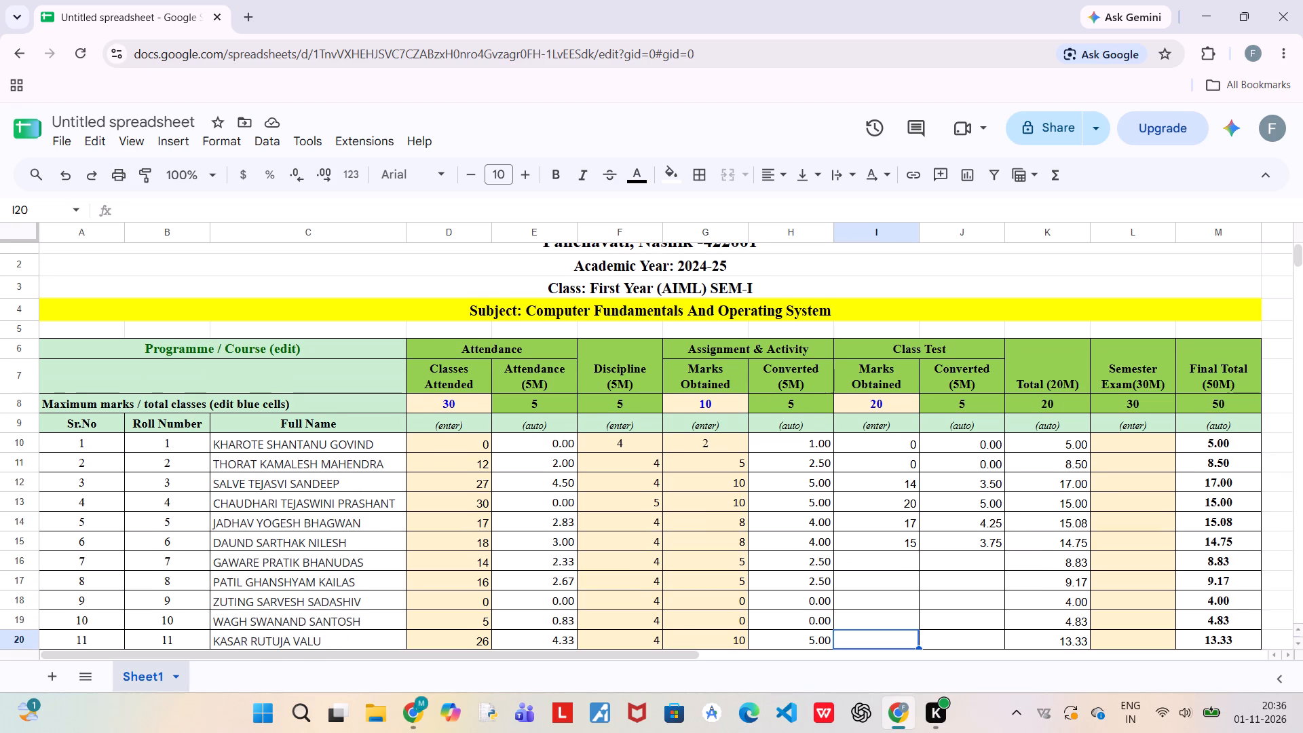
type("20")
key("Down")
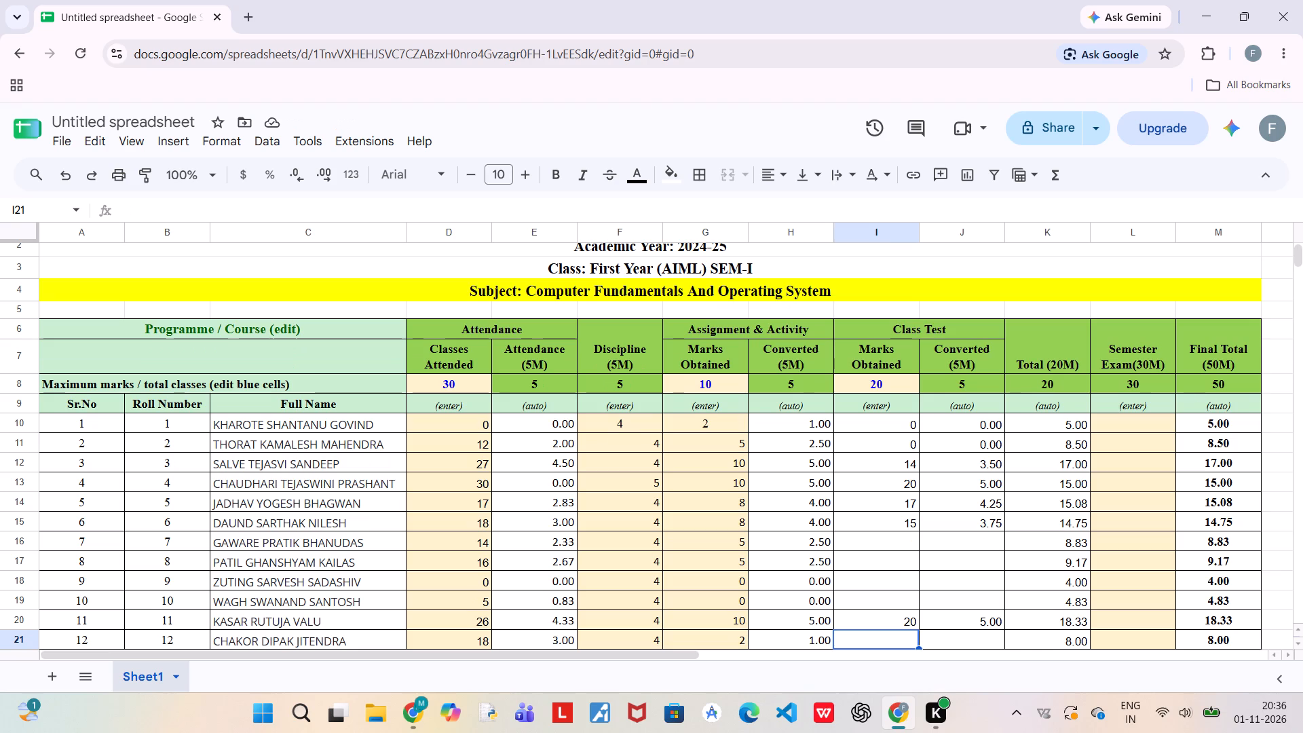
type("15")
key("Down")
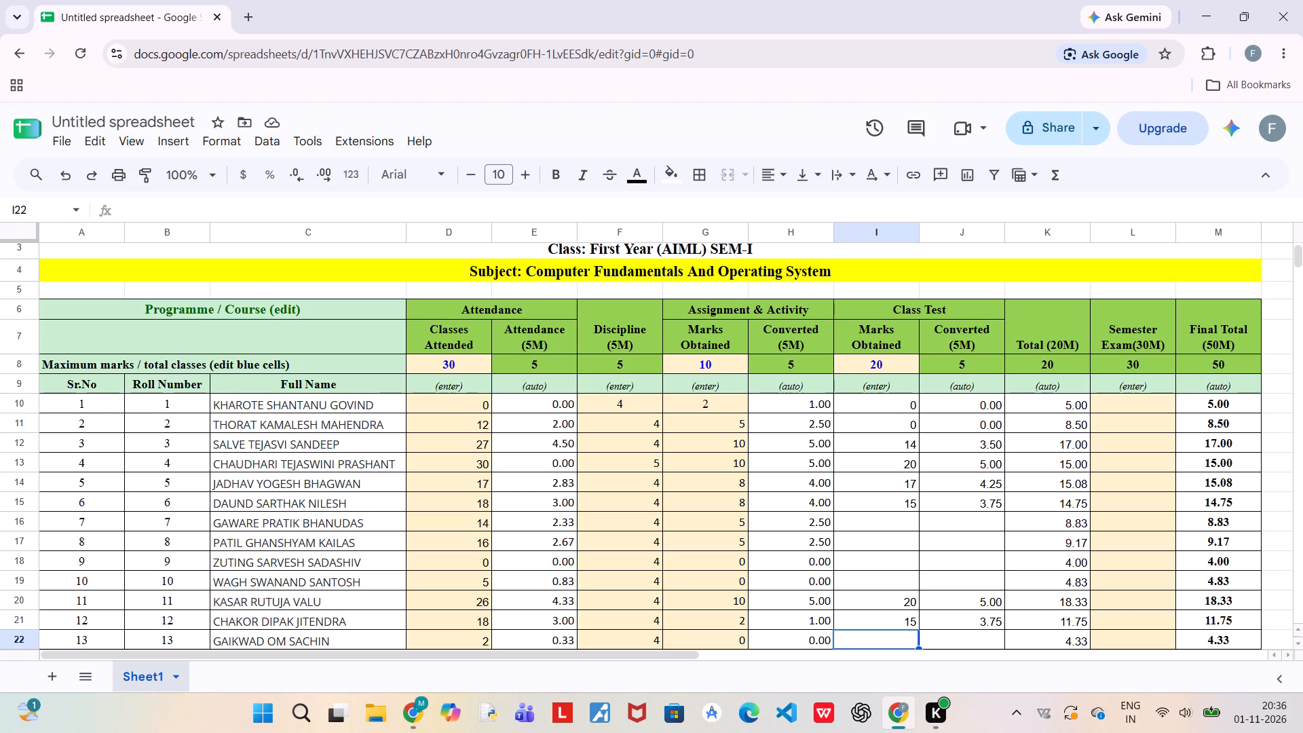
Skip roll number 13 and enter Class Test Marks Obtained of 15, 20 and 18 for roll numbers 14, 15 and 16.
key("Down")
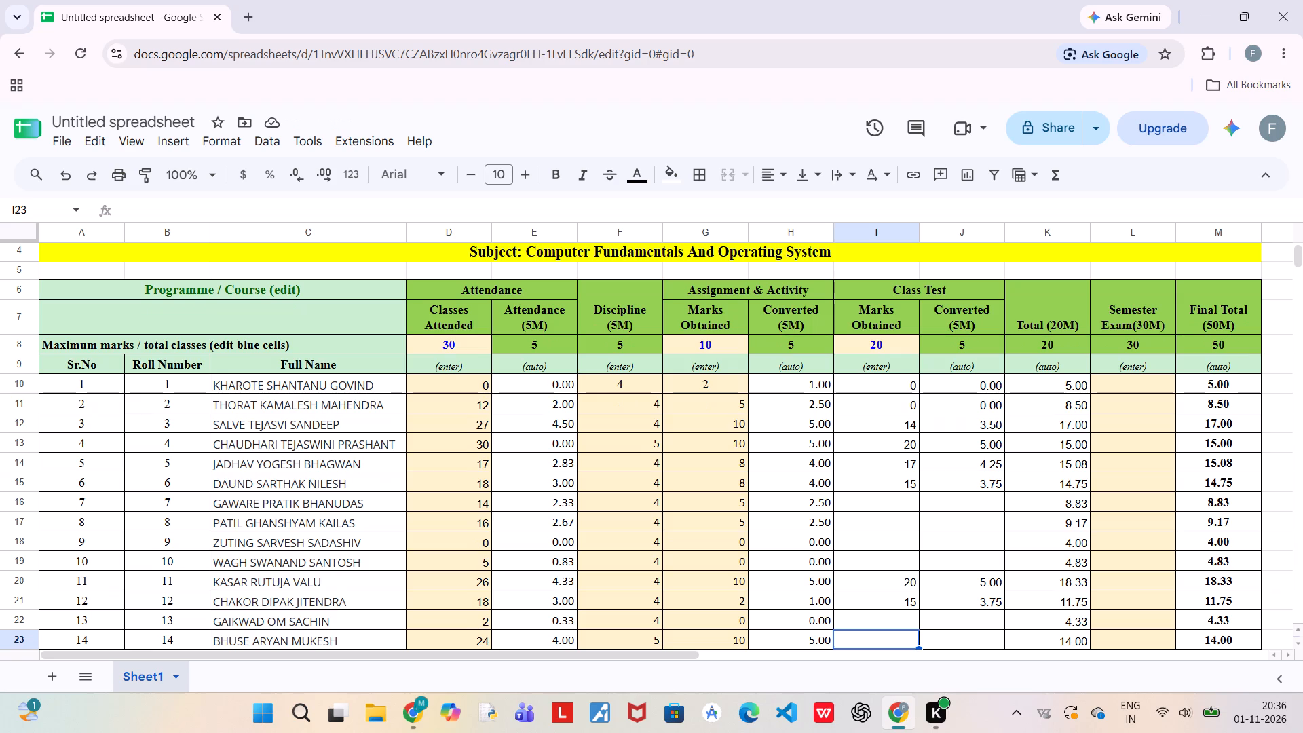
key("1")
key("5")
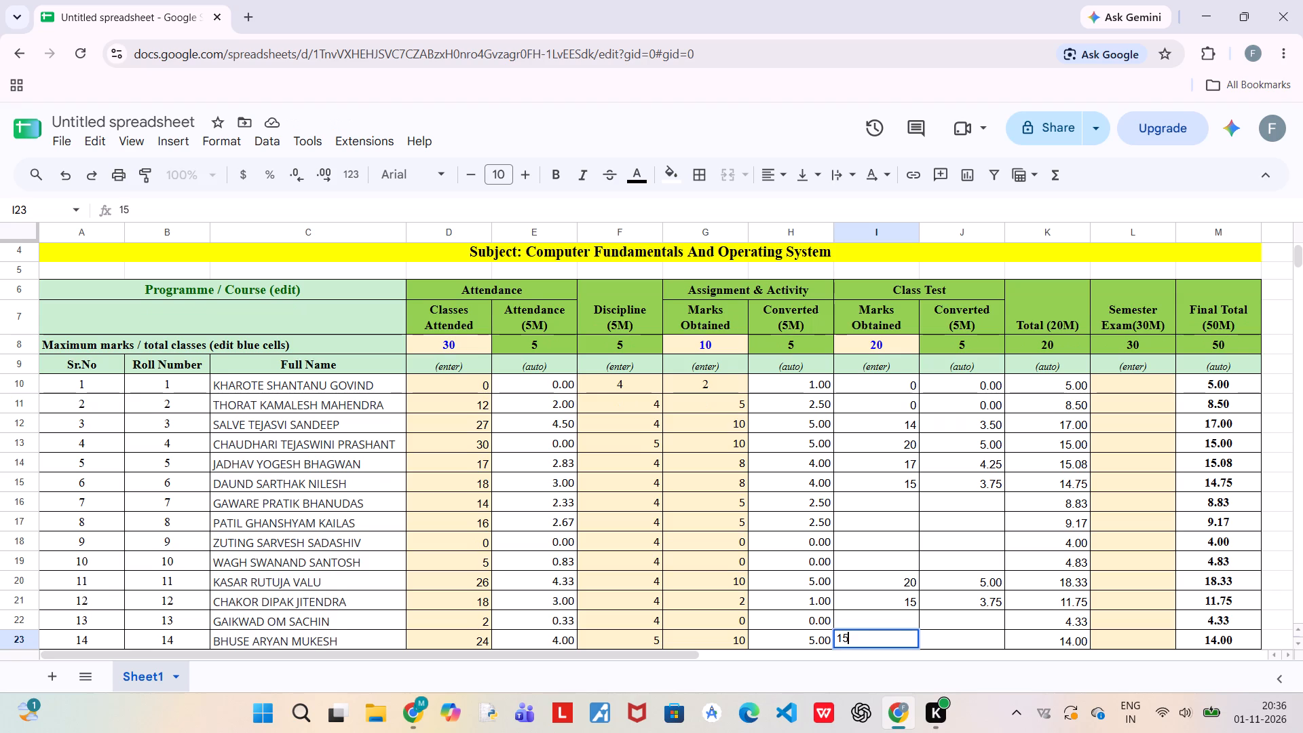
key("Down")
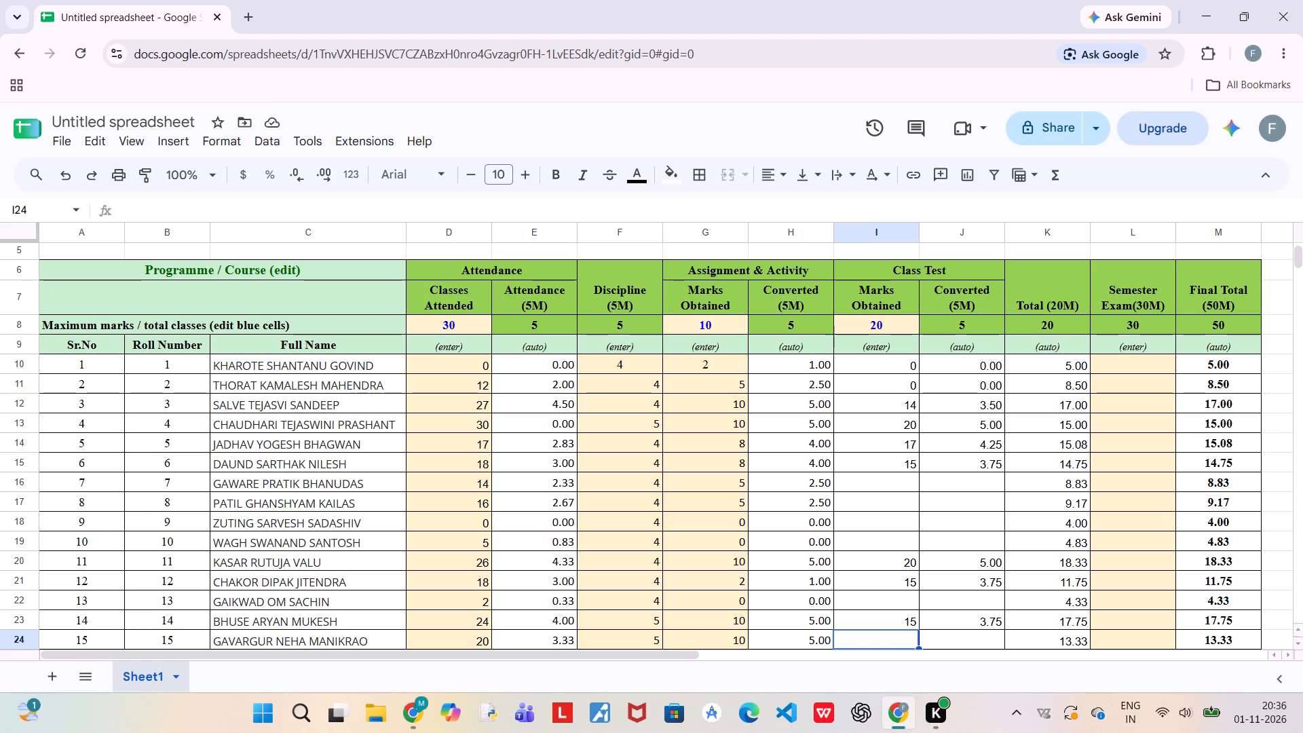
type("20")
key("Down")
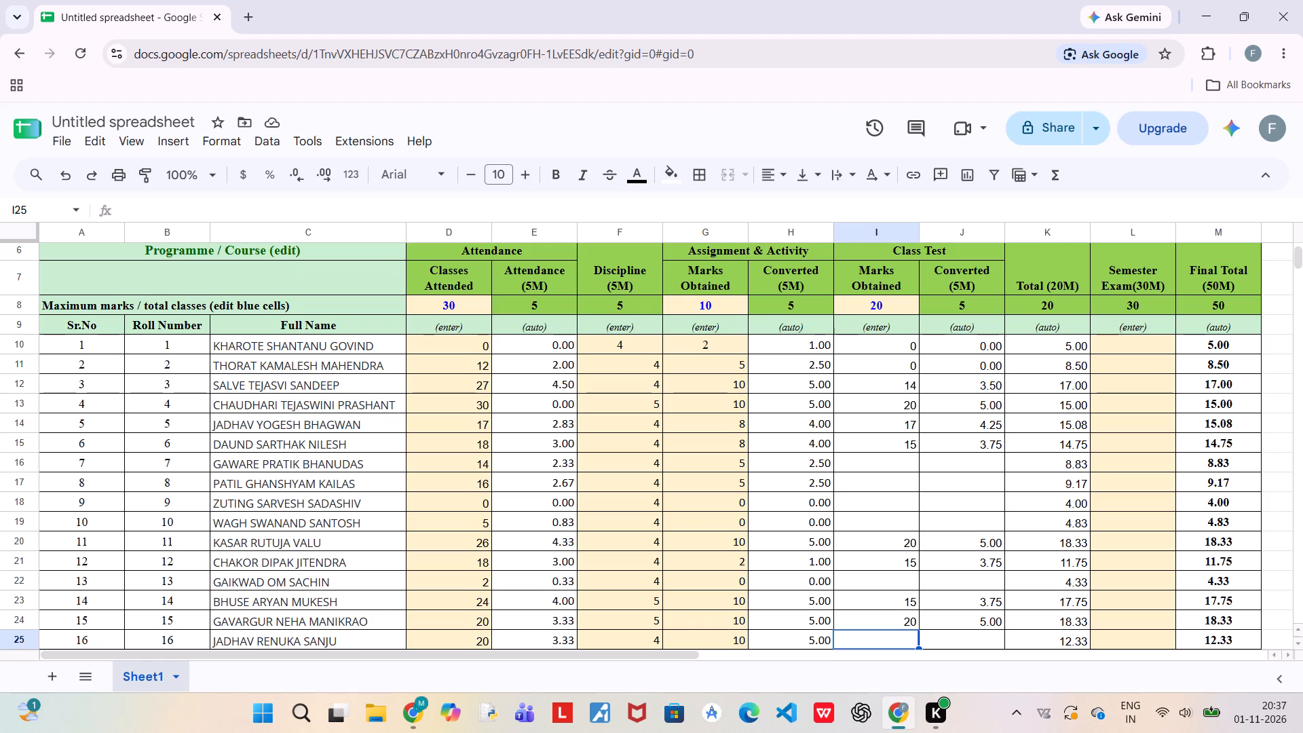
type("18")
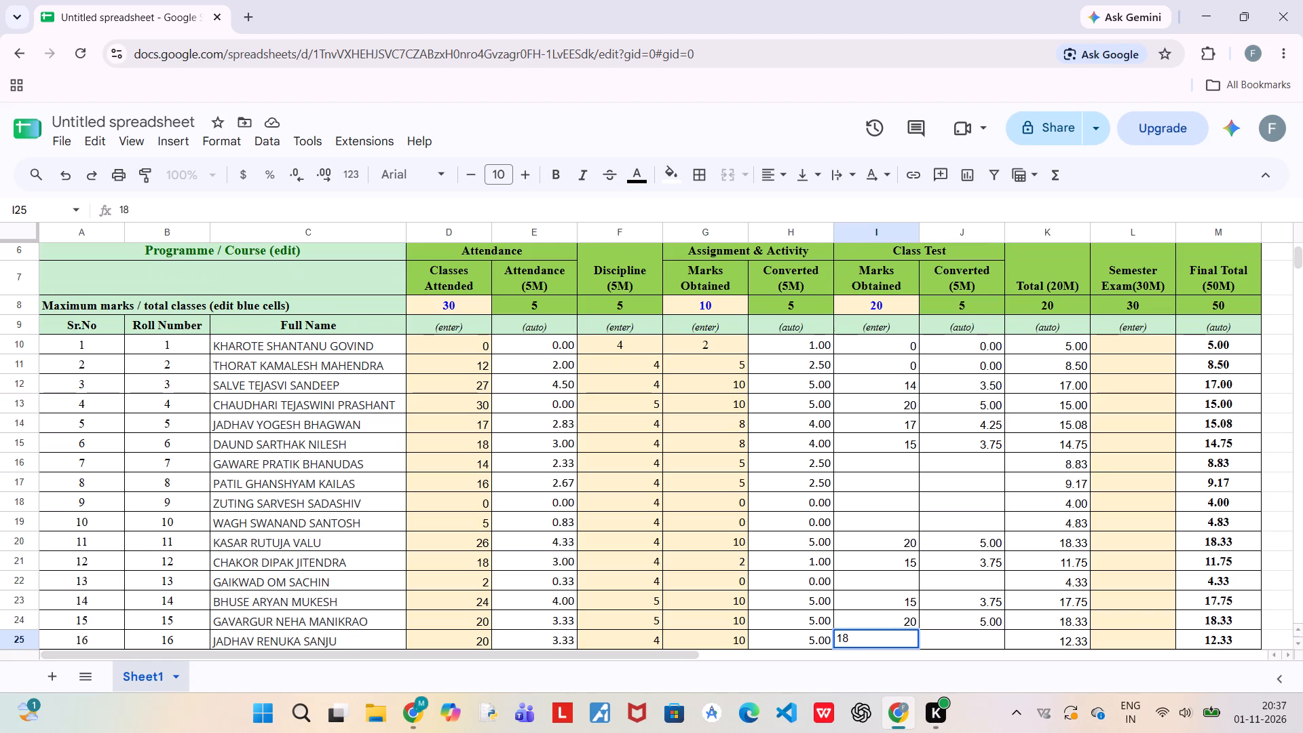
key("Down")
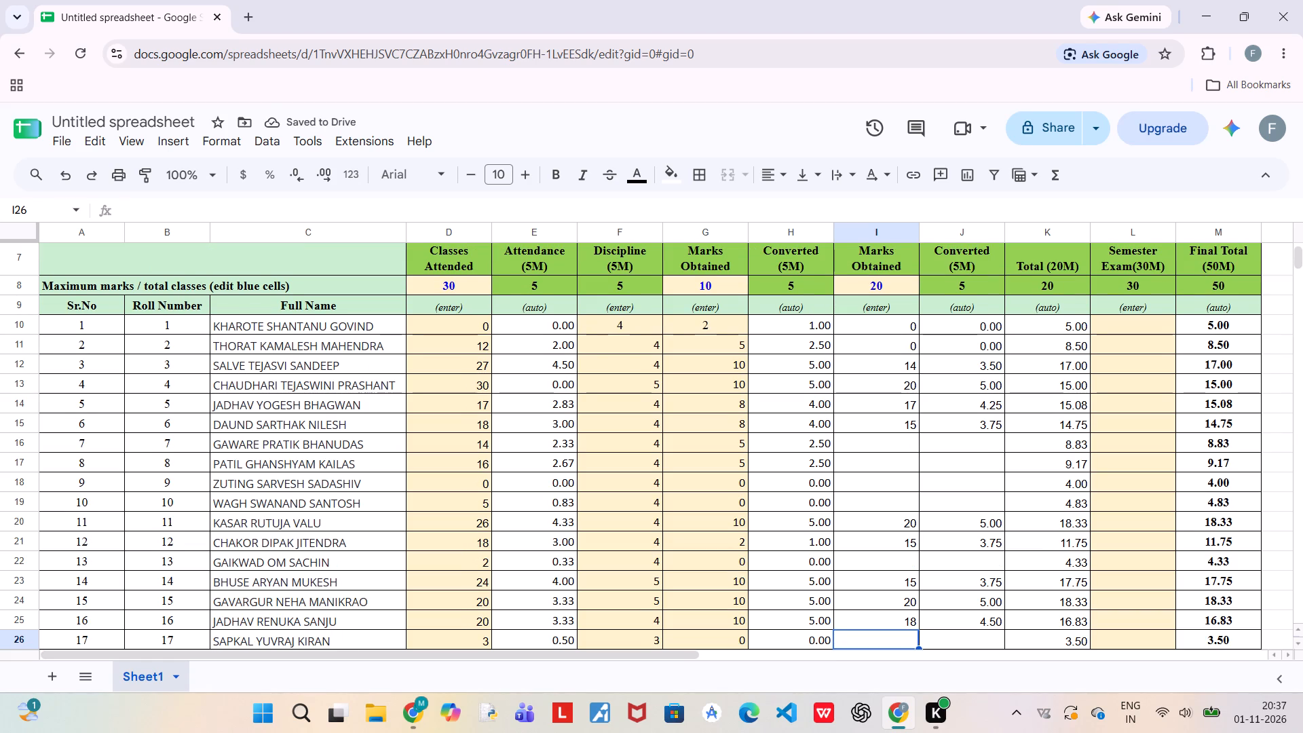
Skip roll number 17 and enter Class Test Marks Obtained of 16, 9, 17 and 20 for roll numbers 18 to 21.
key("Down")
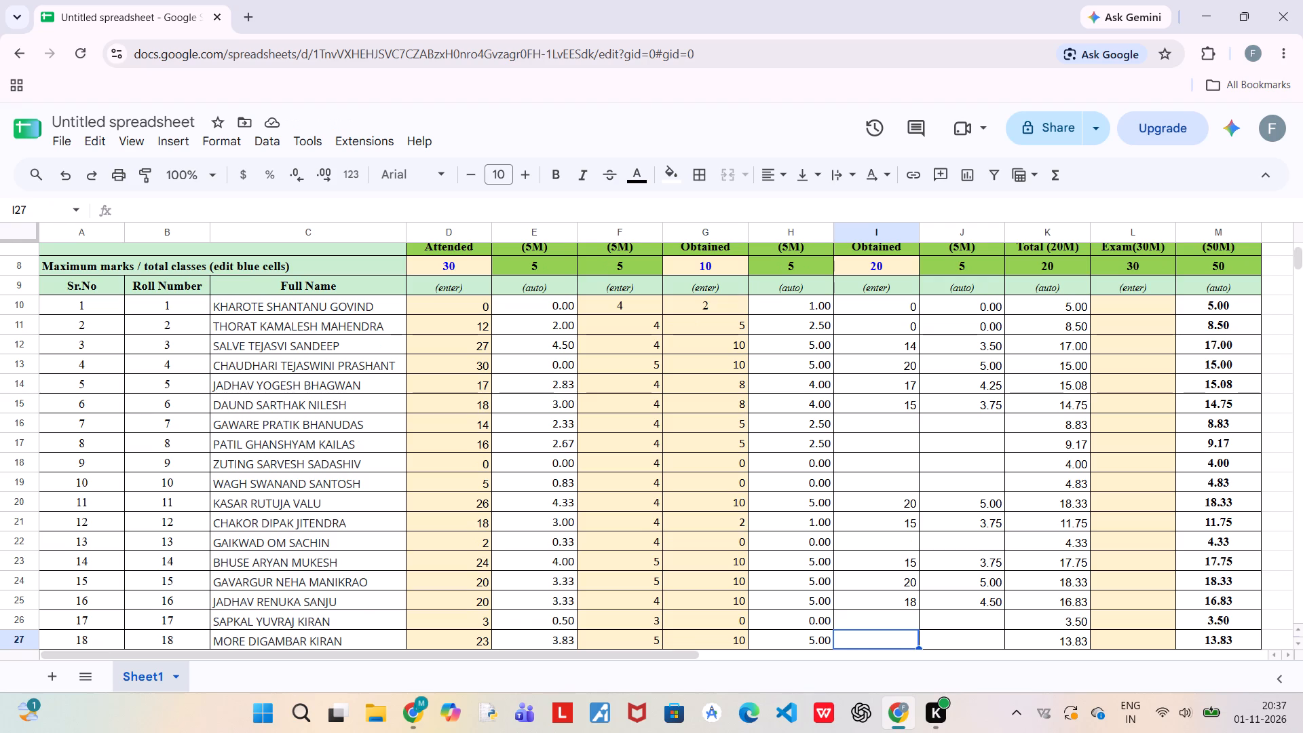
type("16")
key("Down")
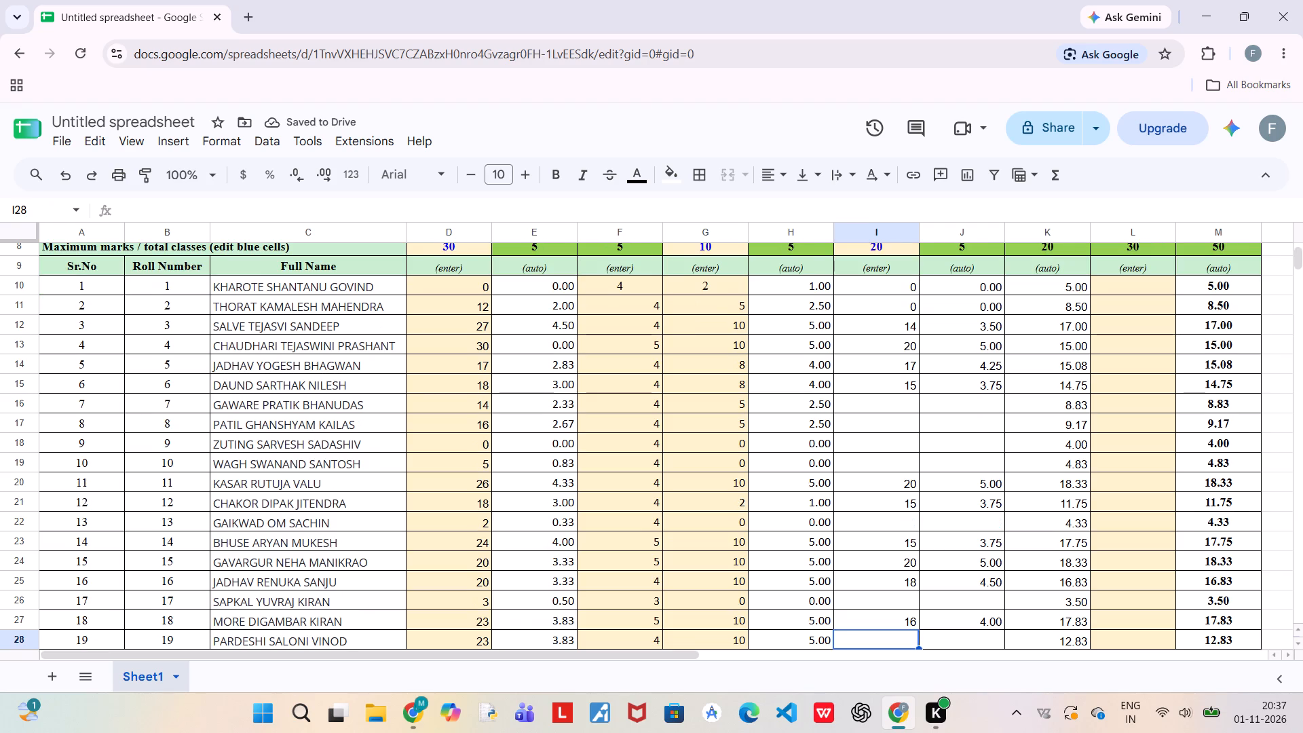
key("9")
key("Down")
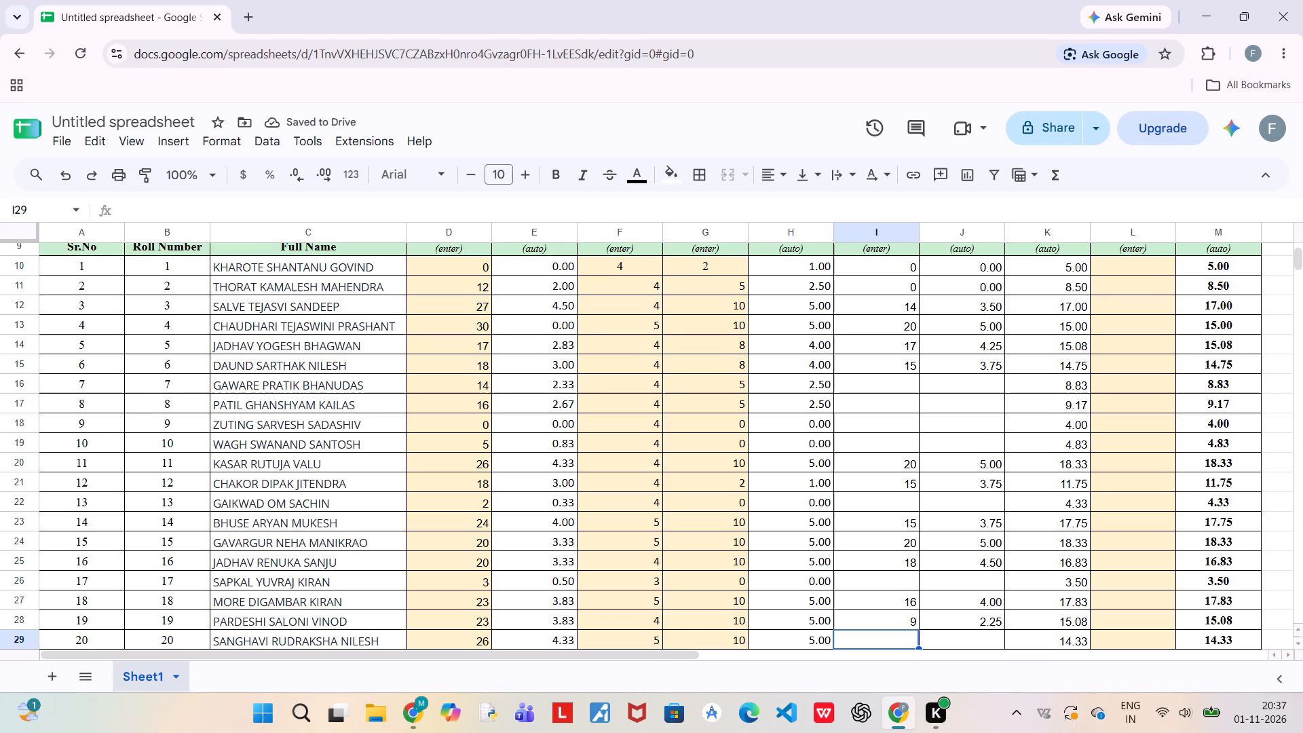
key("1")
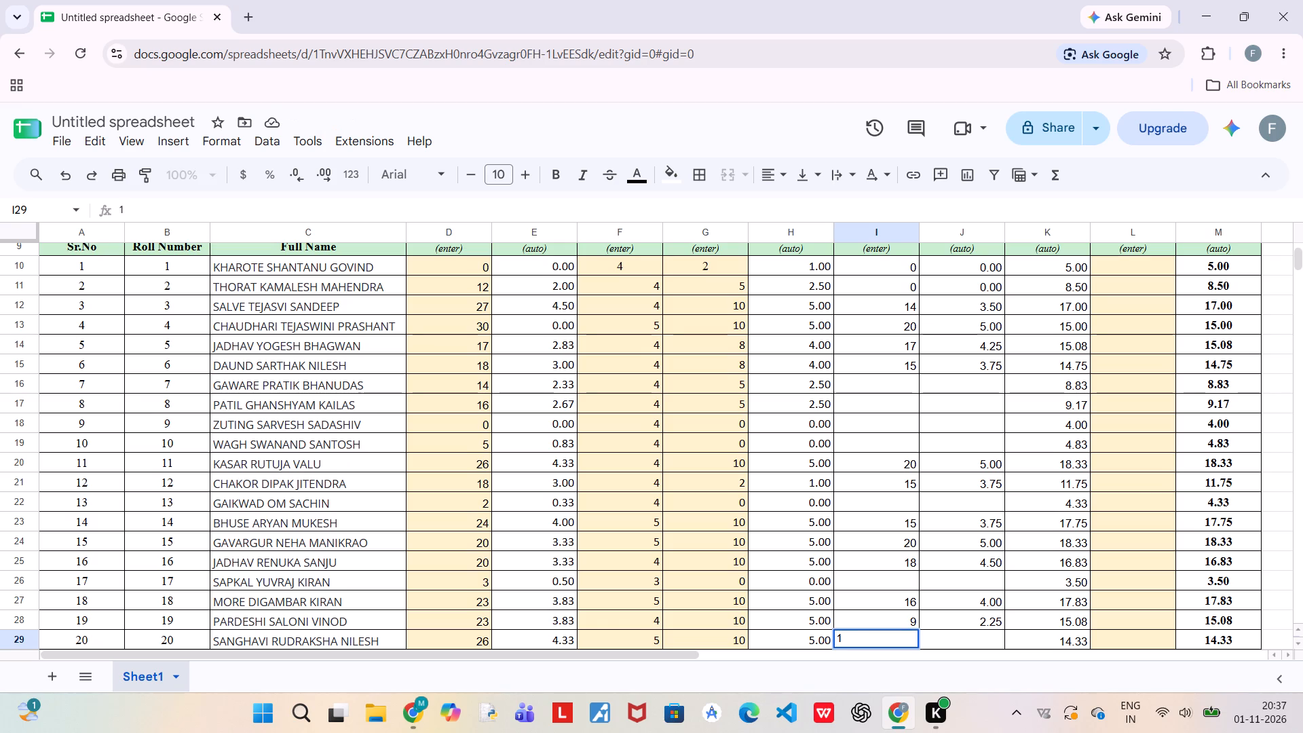
key("7")
key("Down")
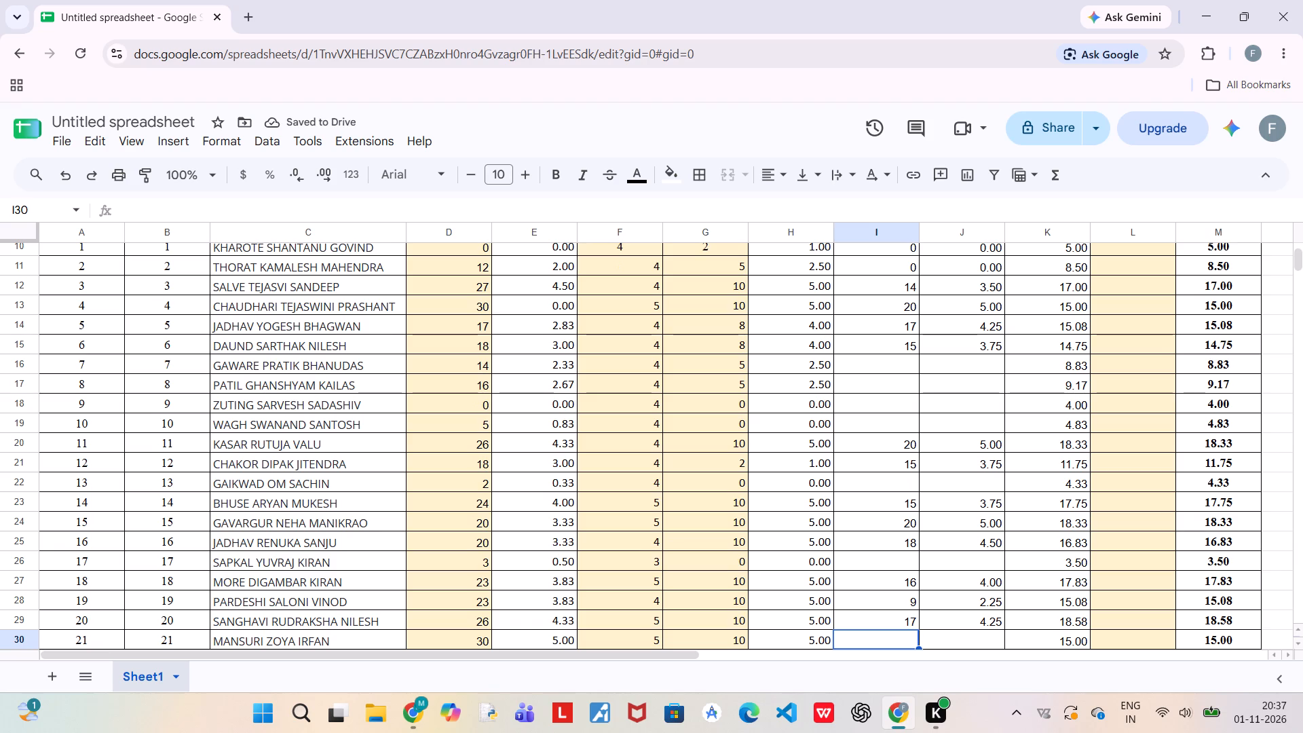
type("20")
key("Down")
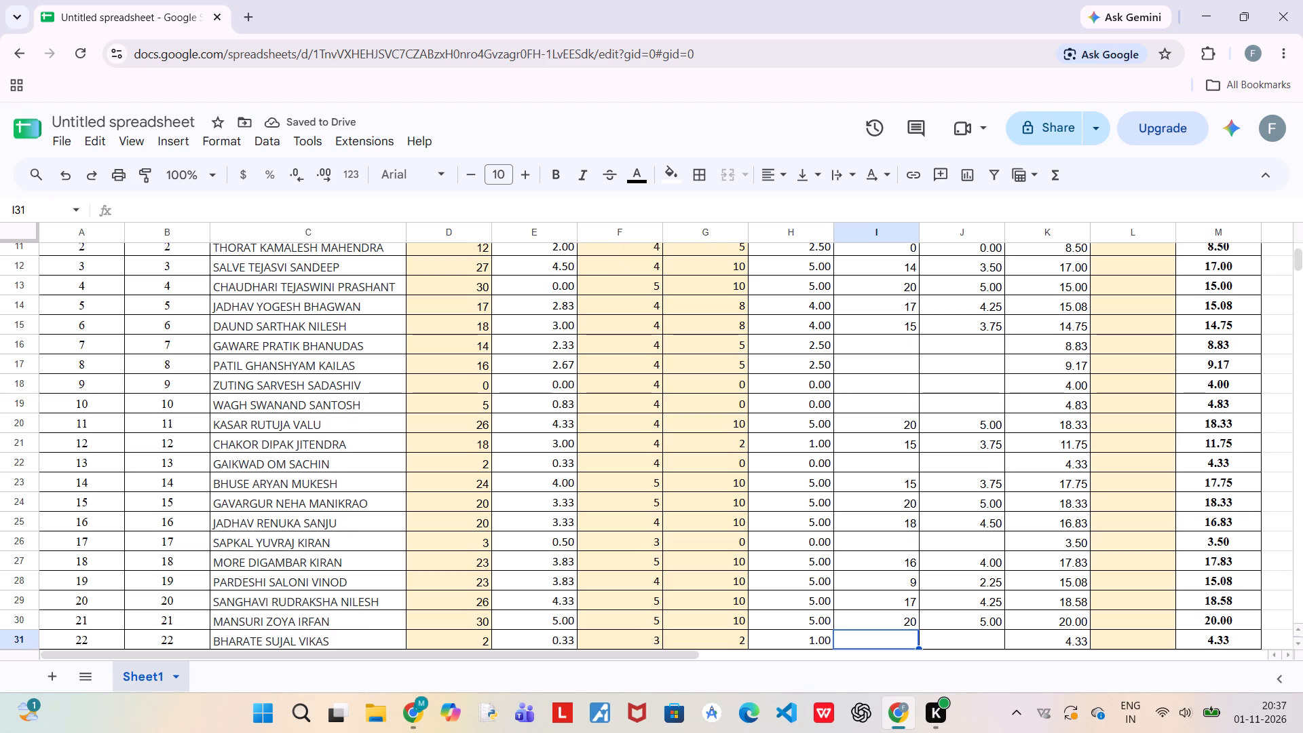
Enter Class Test Marks Obtained of 0 for each of roll numbers 22 to 25.
key("Down")
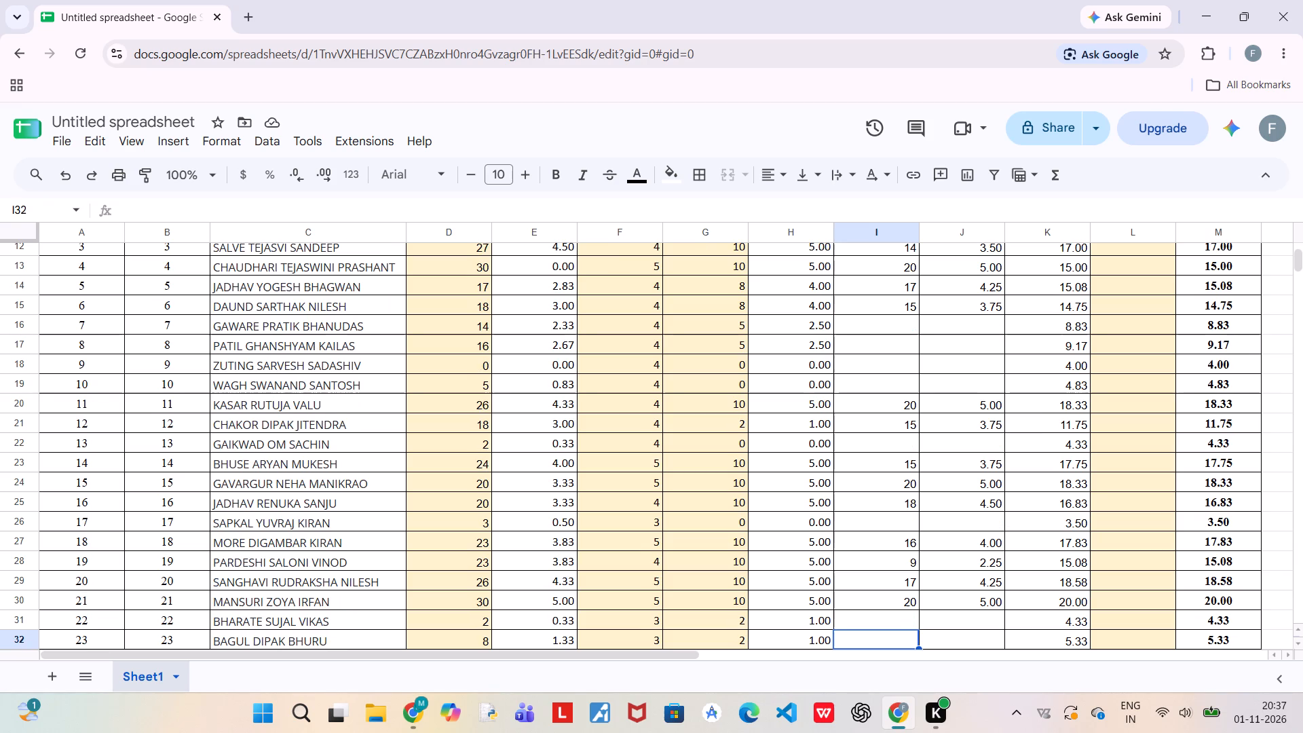
key("Up")
key("0")
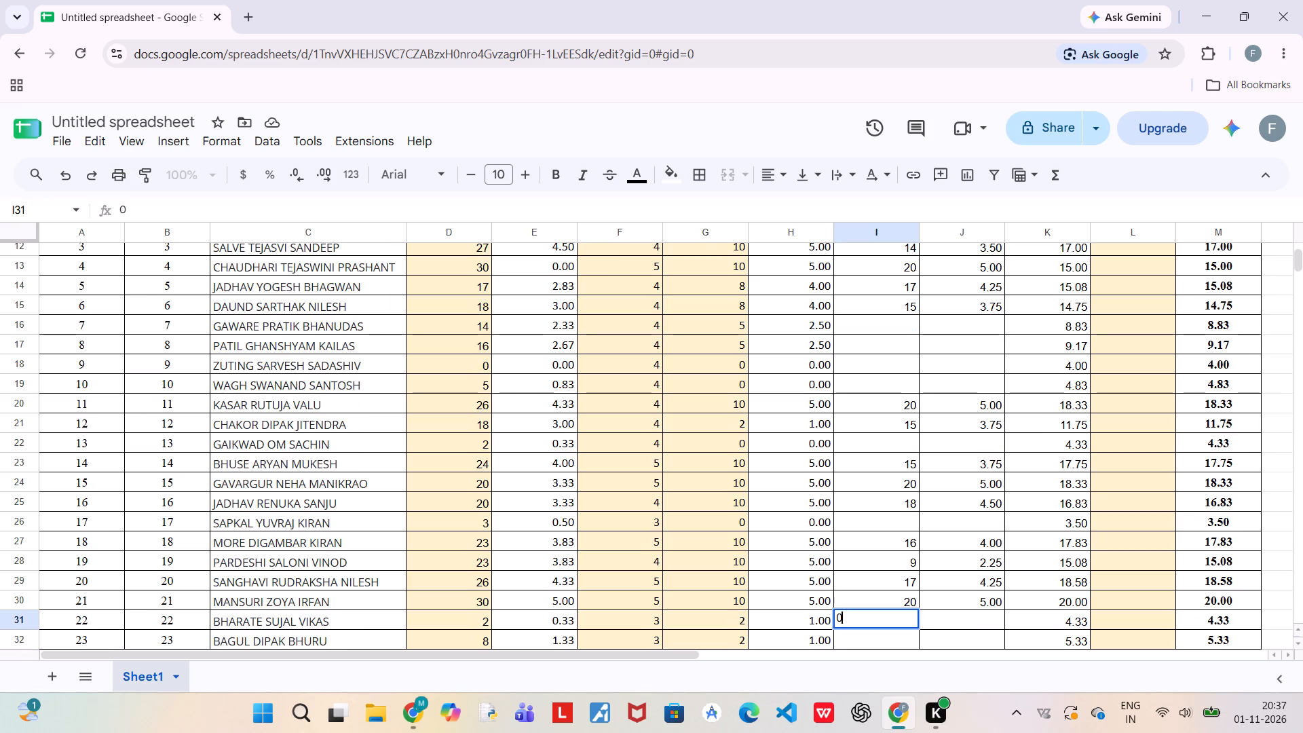
key("Down")
key("0")
key("Down")
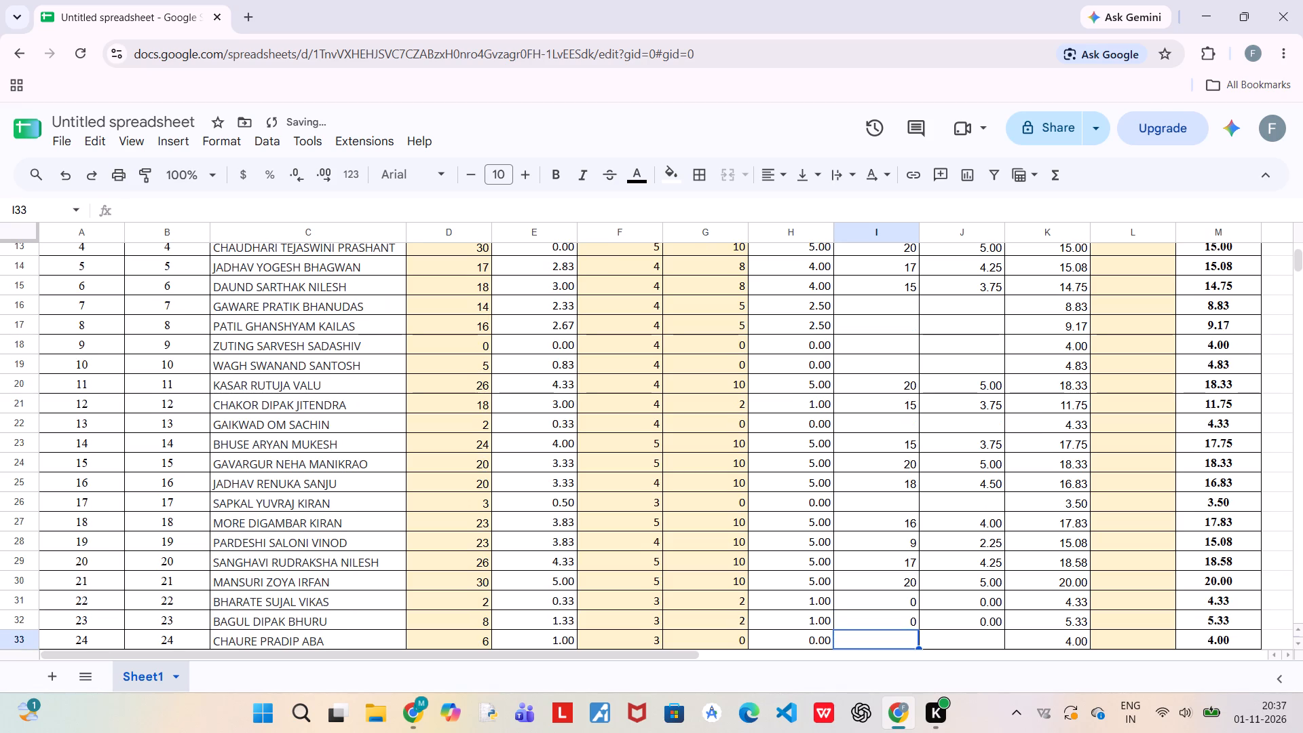
key("0")
key("Down")
key("0")
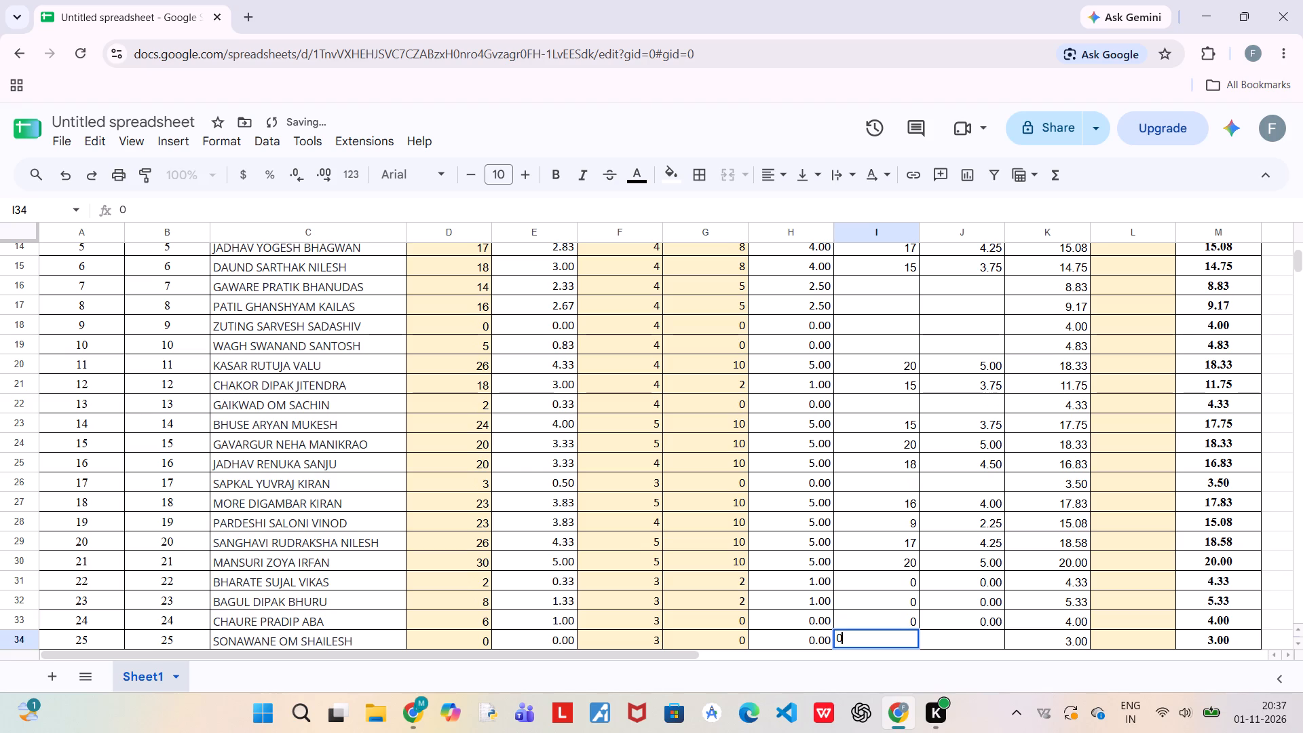
key("Down")
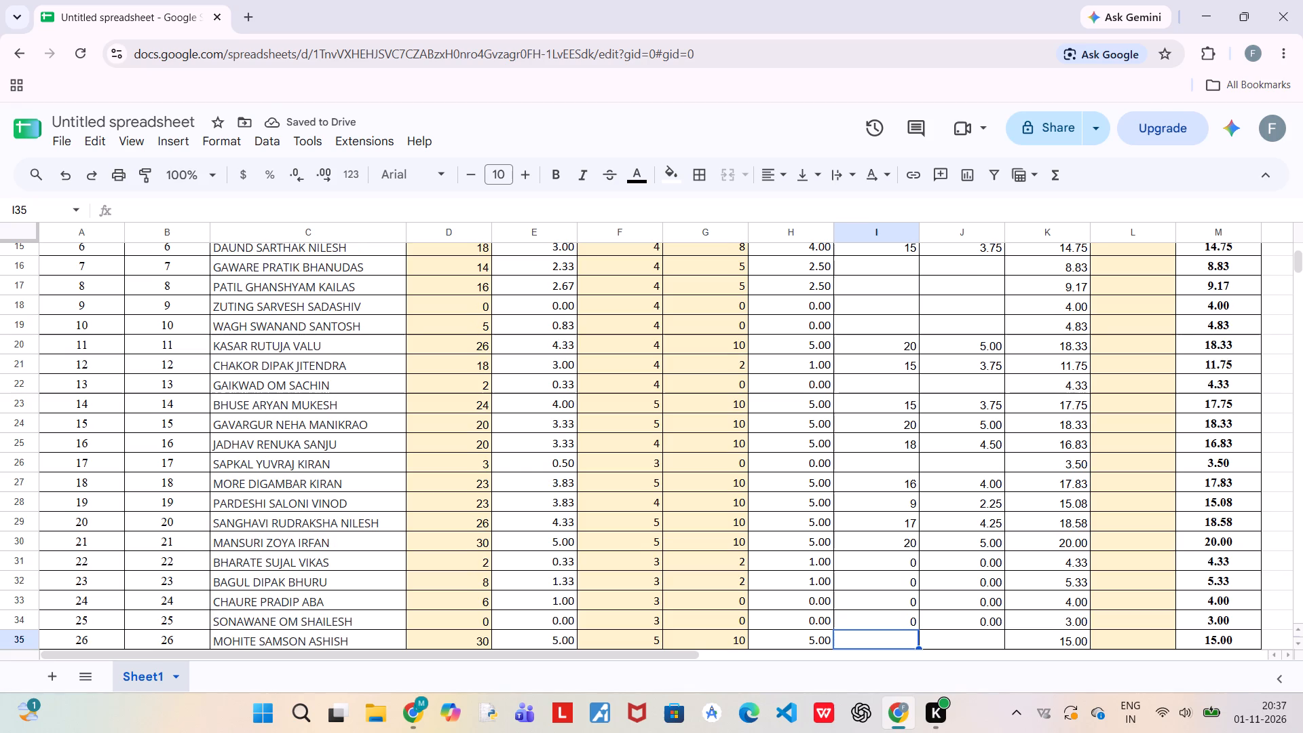
Set the Class Test Marks Obtained to 19 for roll number 26, leaving roll number 27 blank and moving to roll number 28.
key("1")
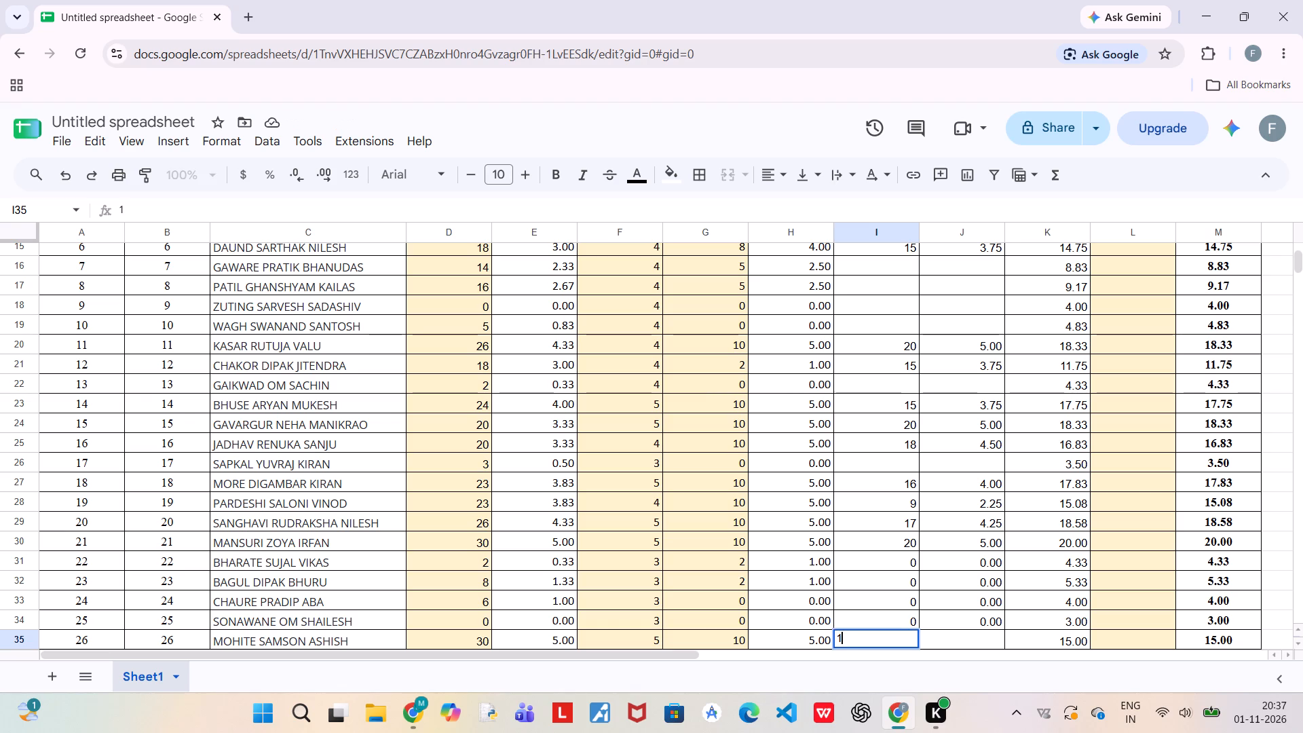
key("9")
key("Down")
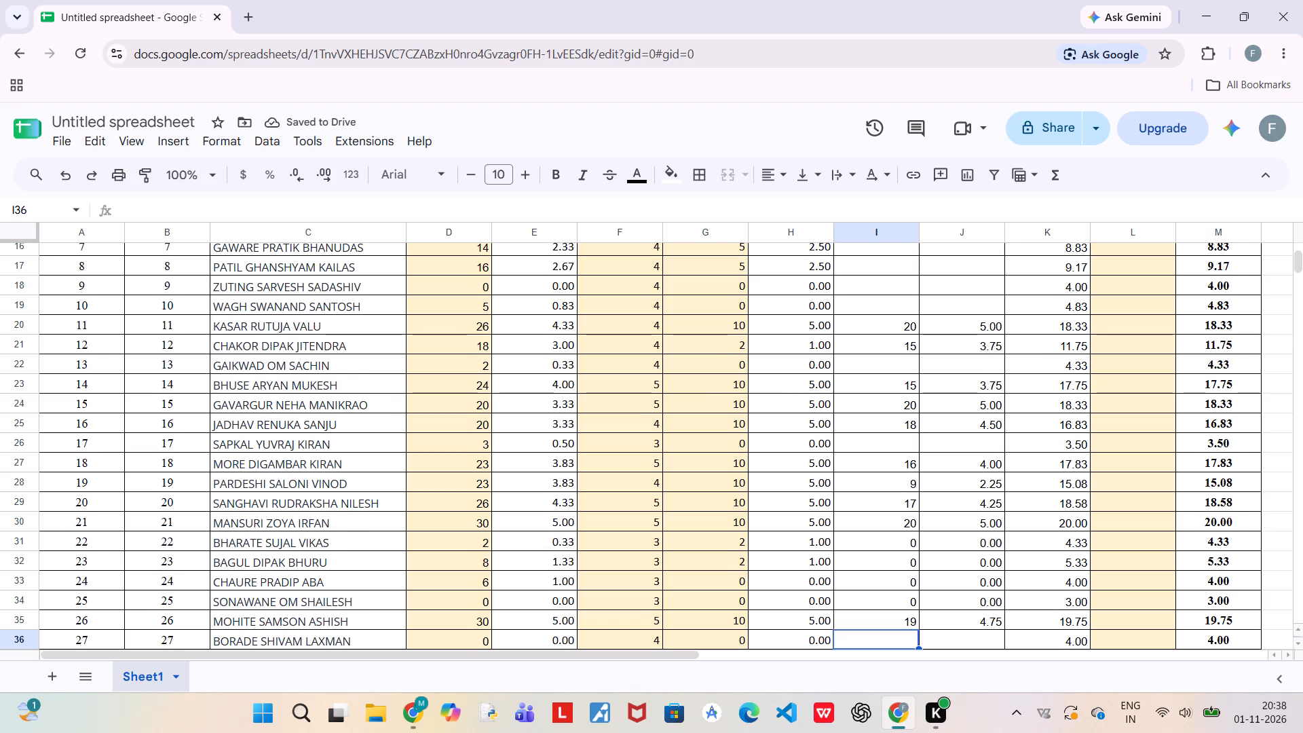
key("Down")
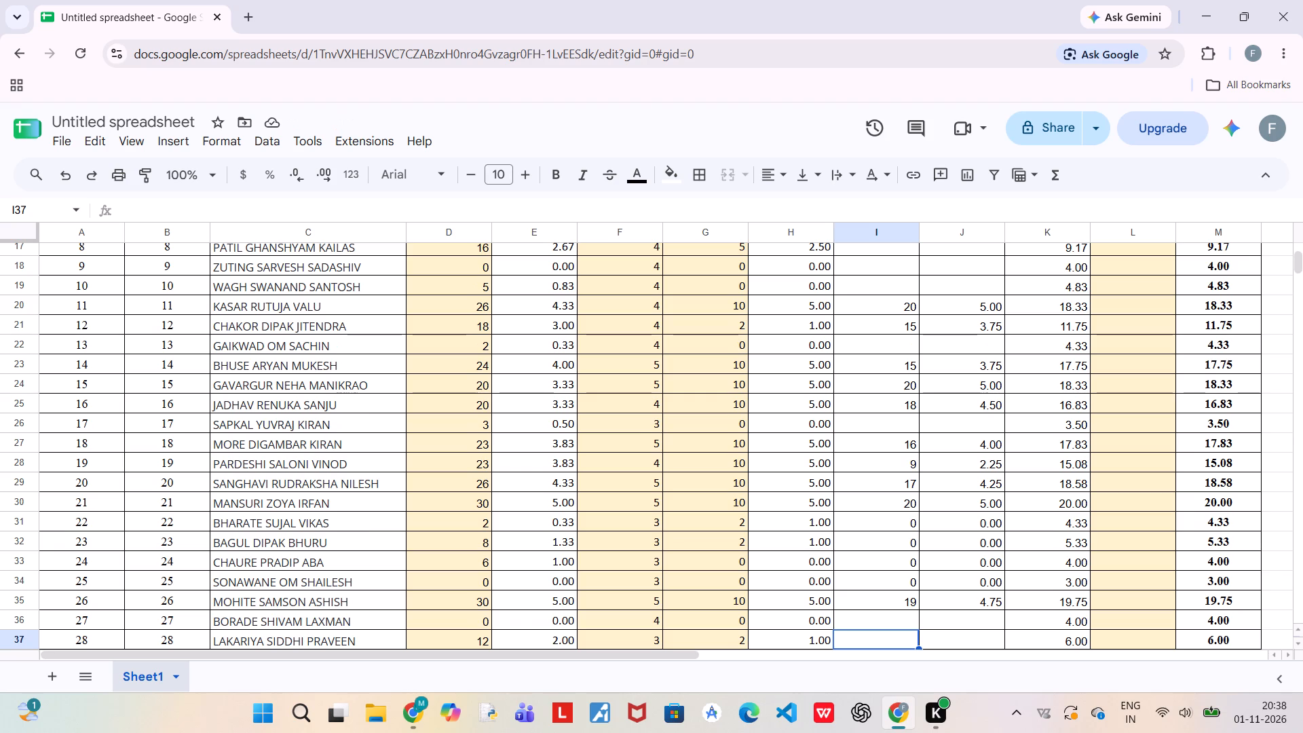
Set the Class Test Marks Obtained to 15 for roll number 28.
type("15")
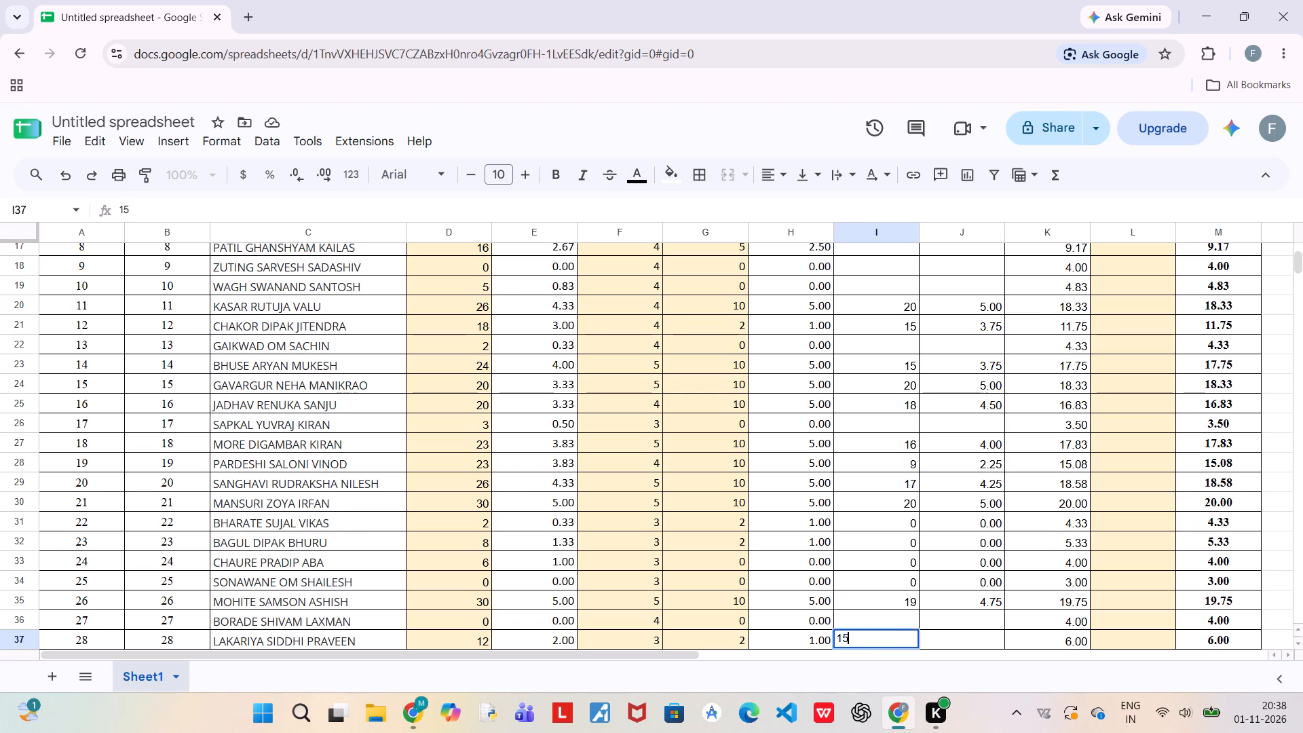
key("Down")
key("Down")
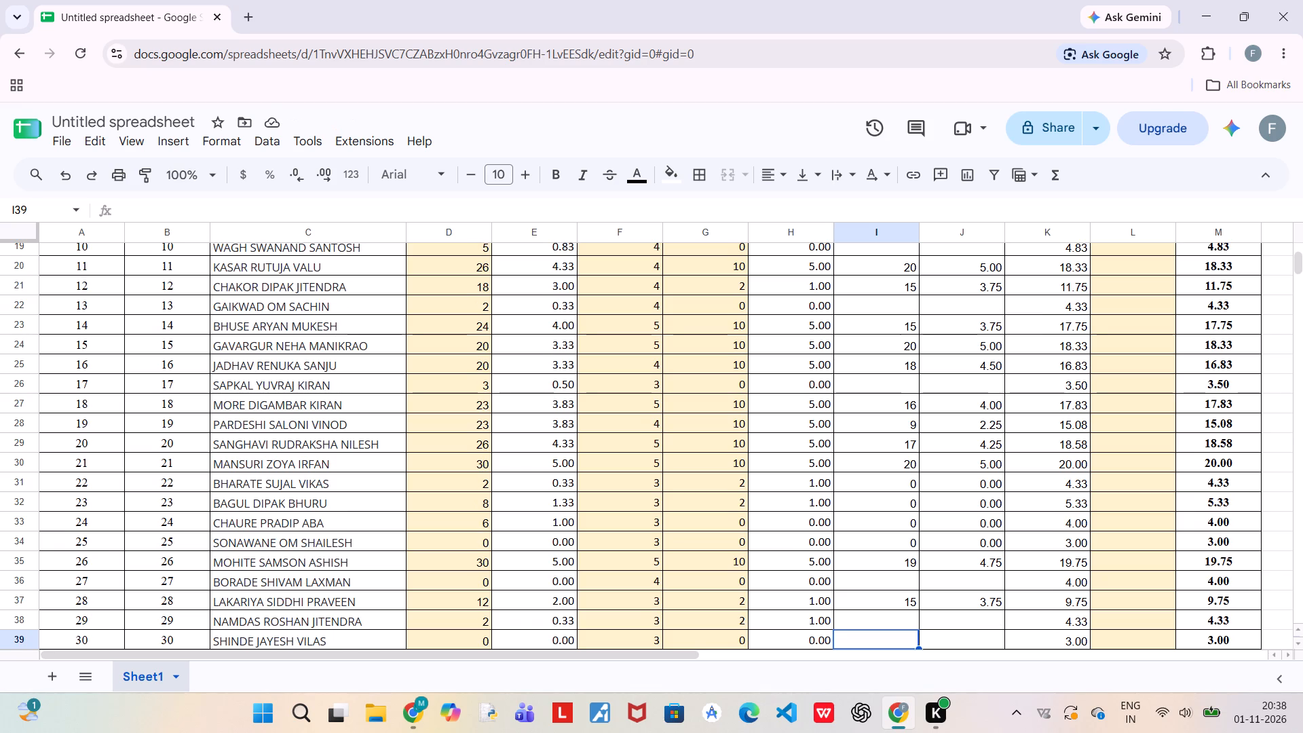
Set the Class Test Marks Obtained to 7 for roll number 28.
key("Up")
key("Up")
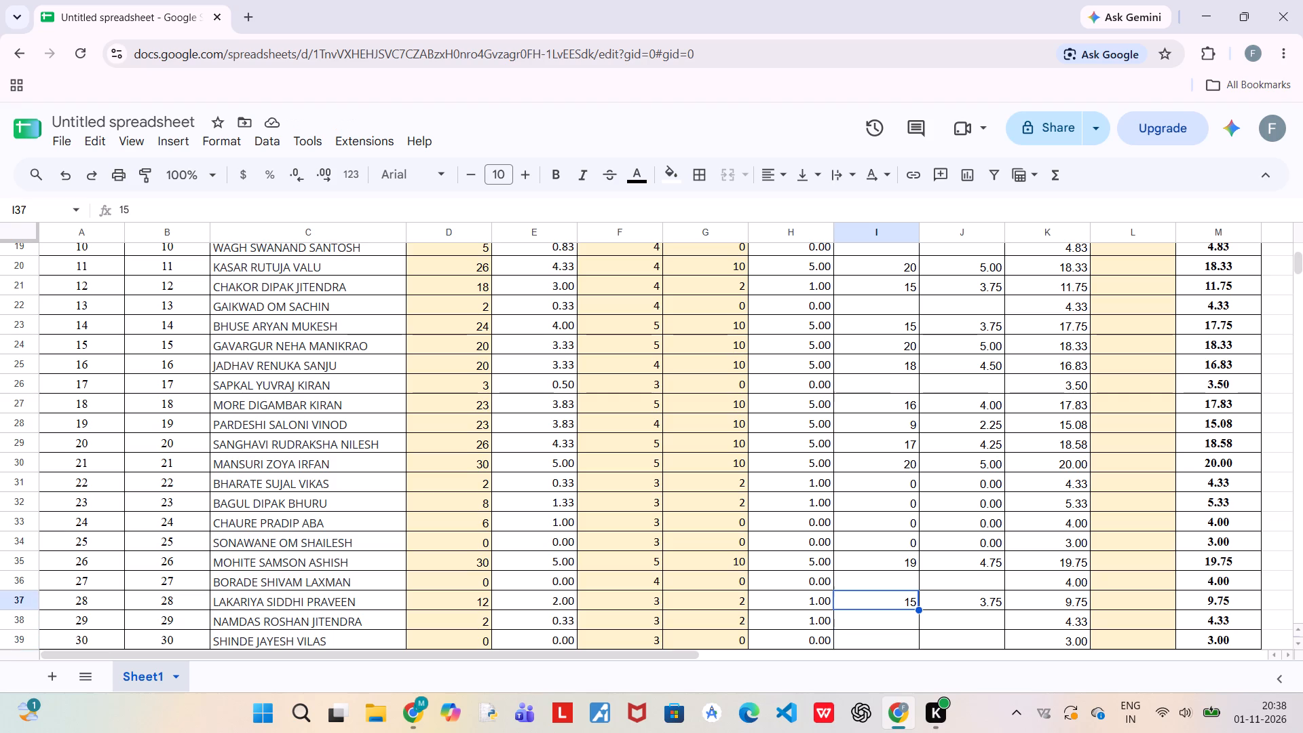
key("7")
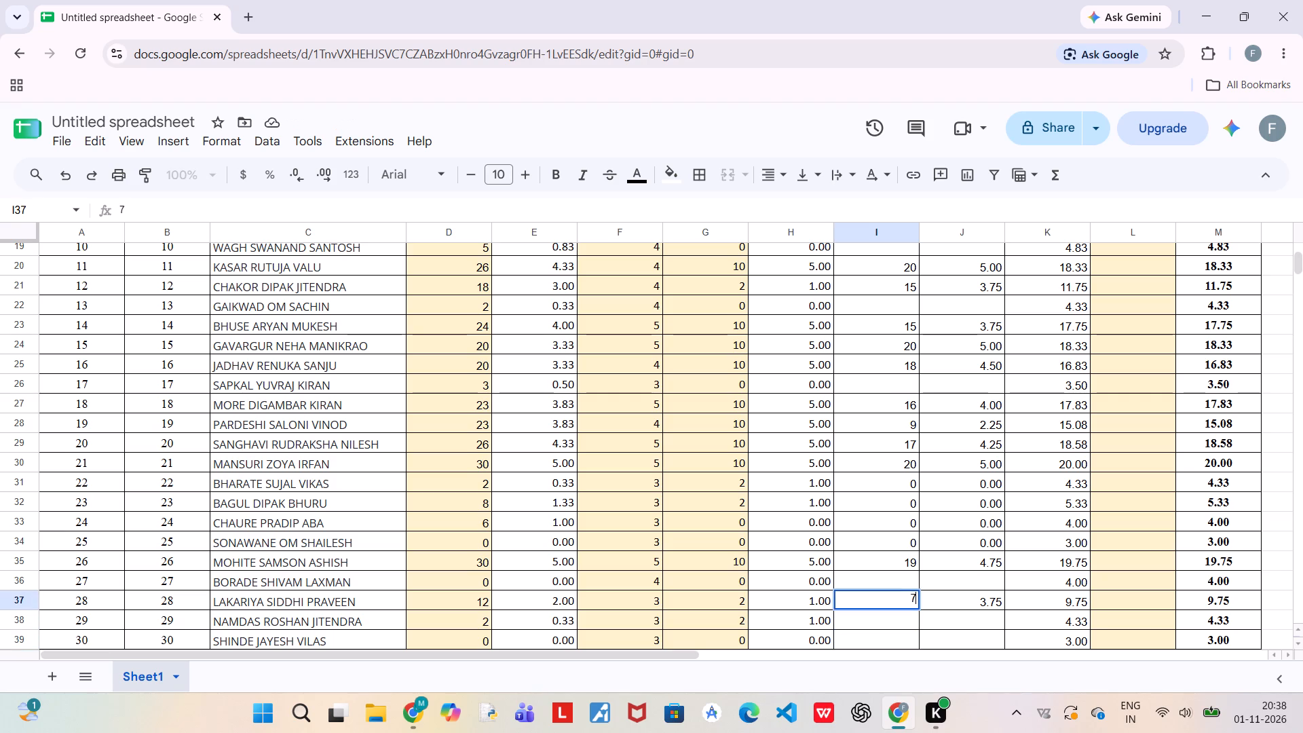
key("Up")
Fill the blank Class Test Marks Obtained for roll number 27 with 0.
key("Up")
key("Down")
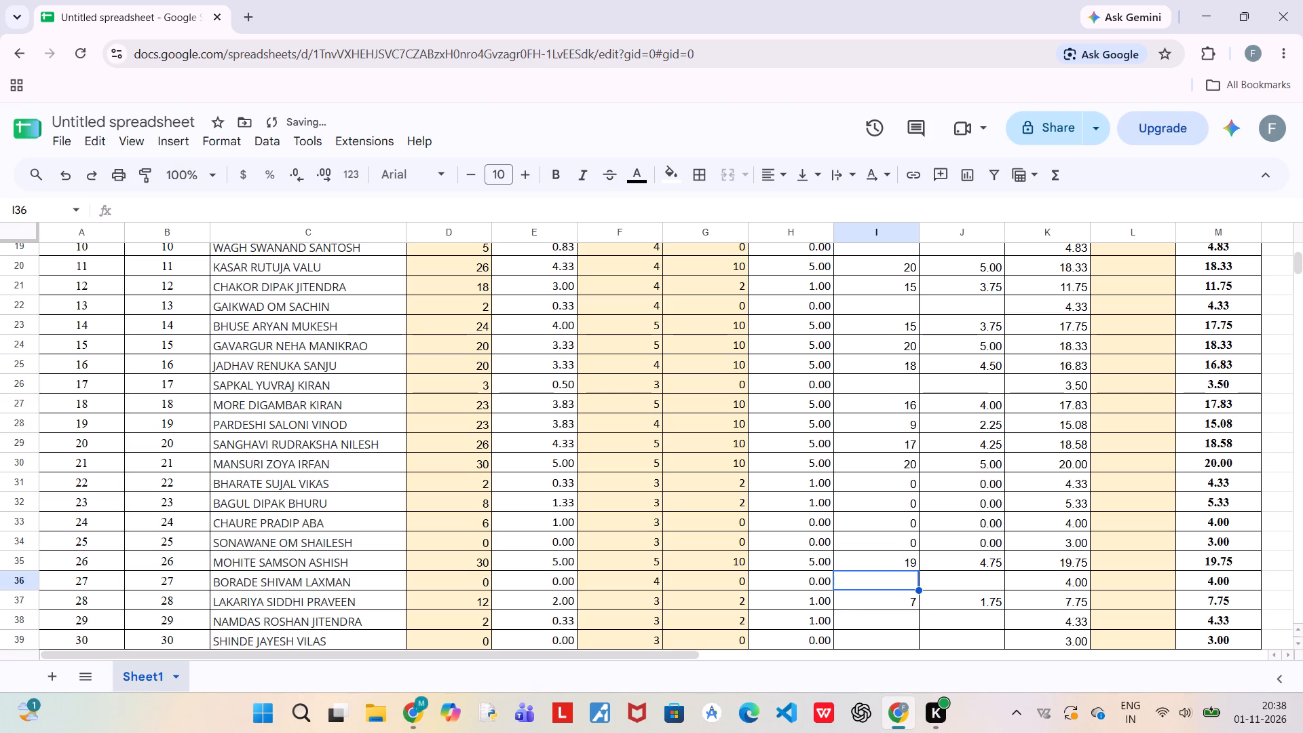
key("Up")
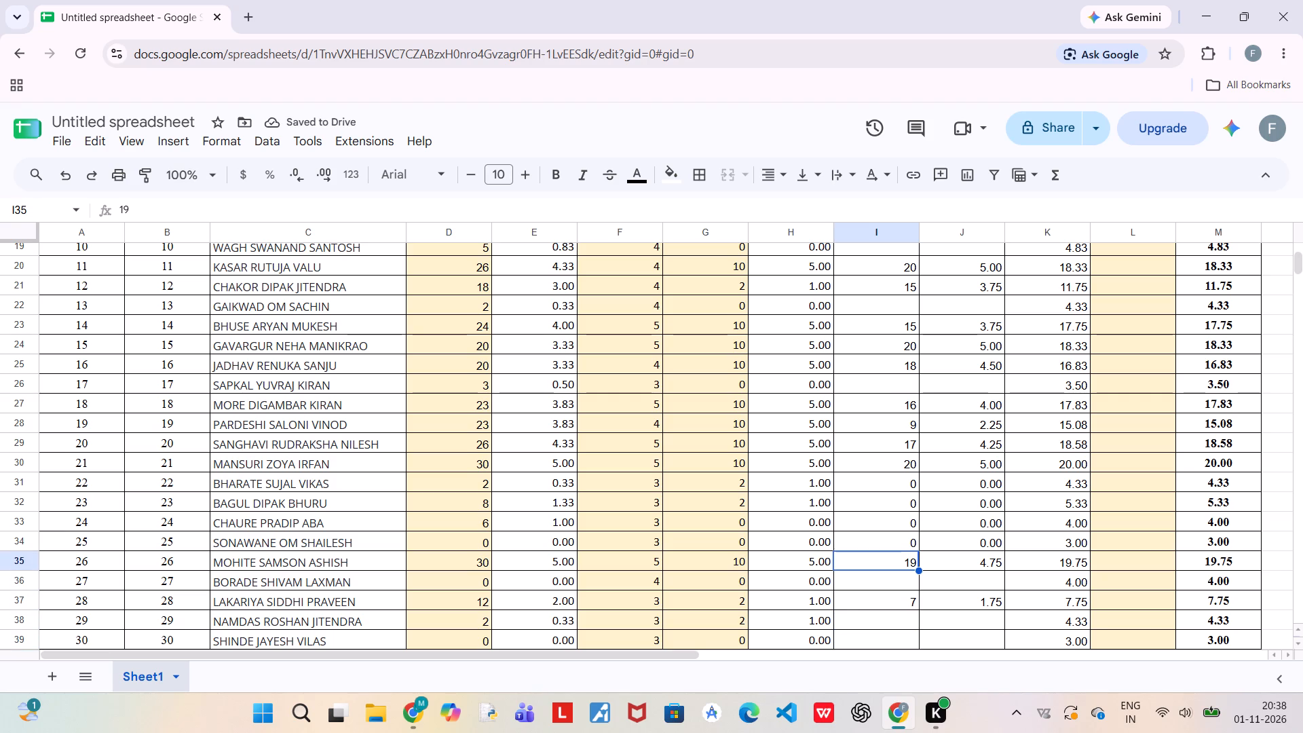
key("Up")
key("Up")
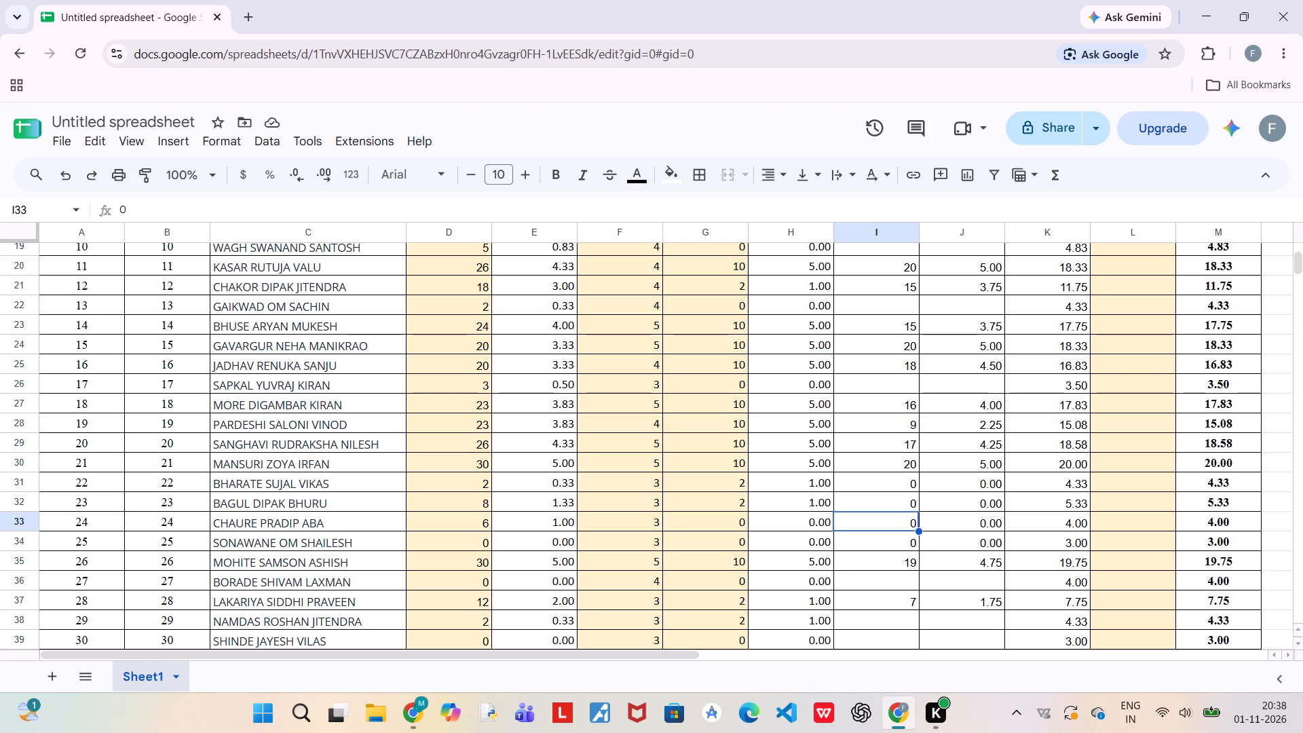
key("Down")
key("Down")
key("Down")
key("0")
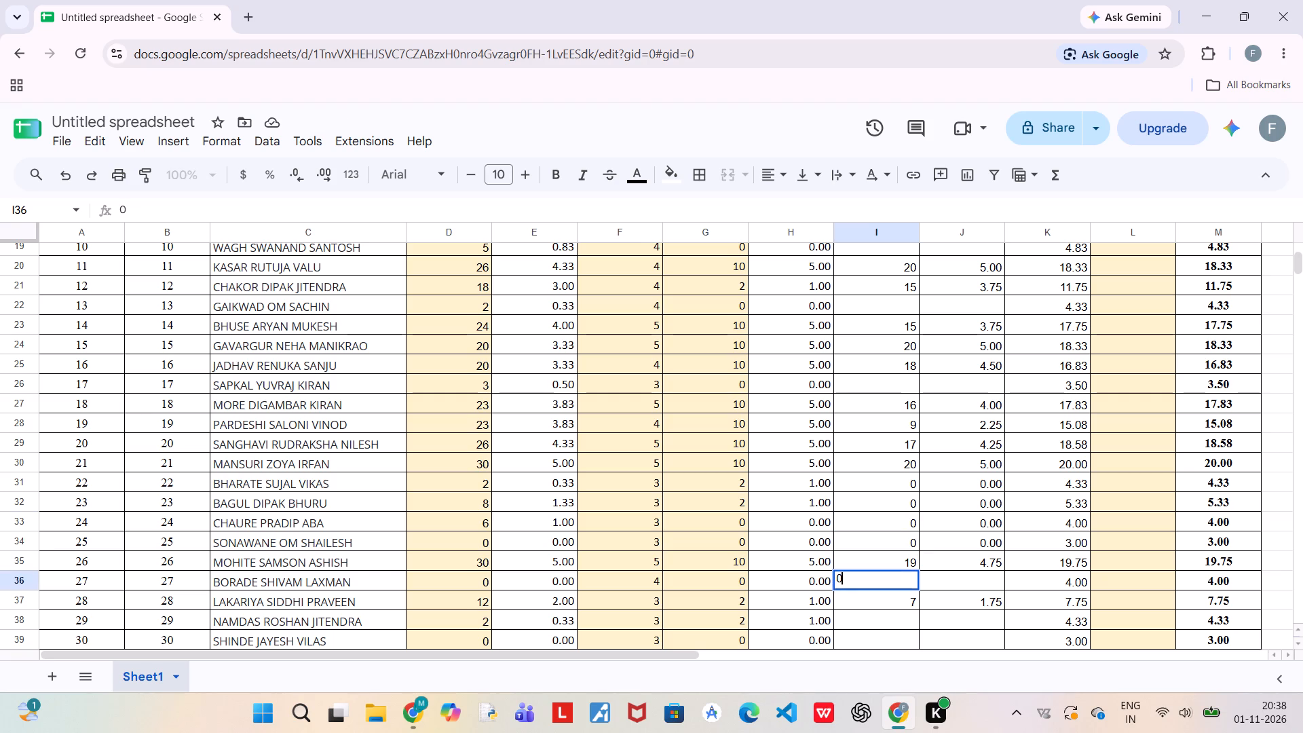
key("Down")
Enter Class Test Marks Obtained of 0 for each of roll numbers 29 to 32.
key("Down")
key("0")
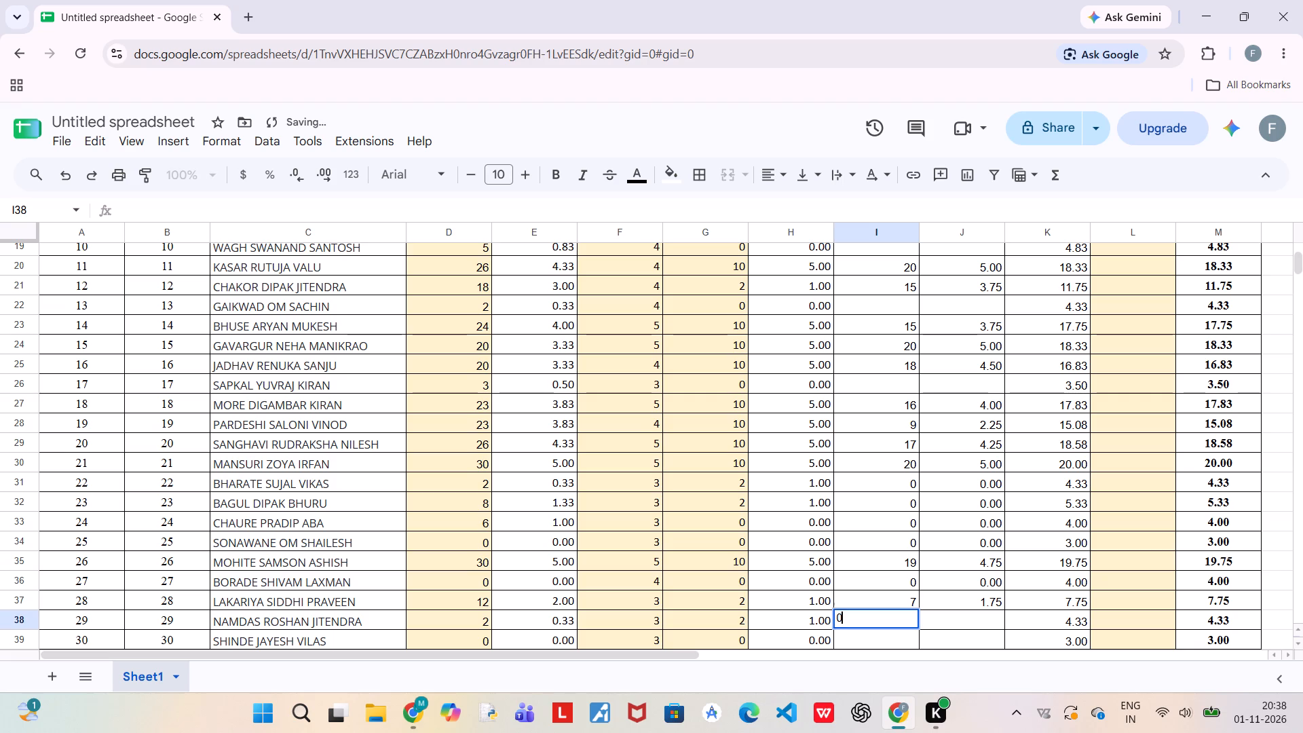
key("Down")
key("0")
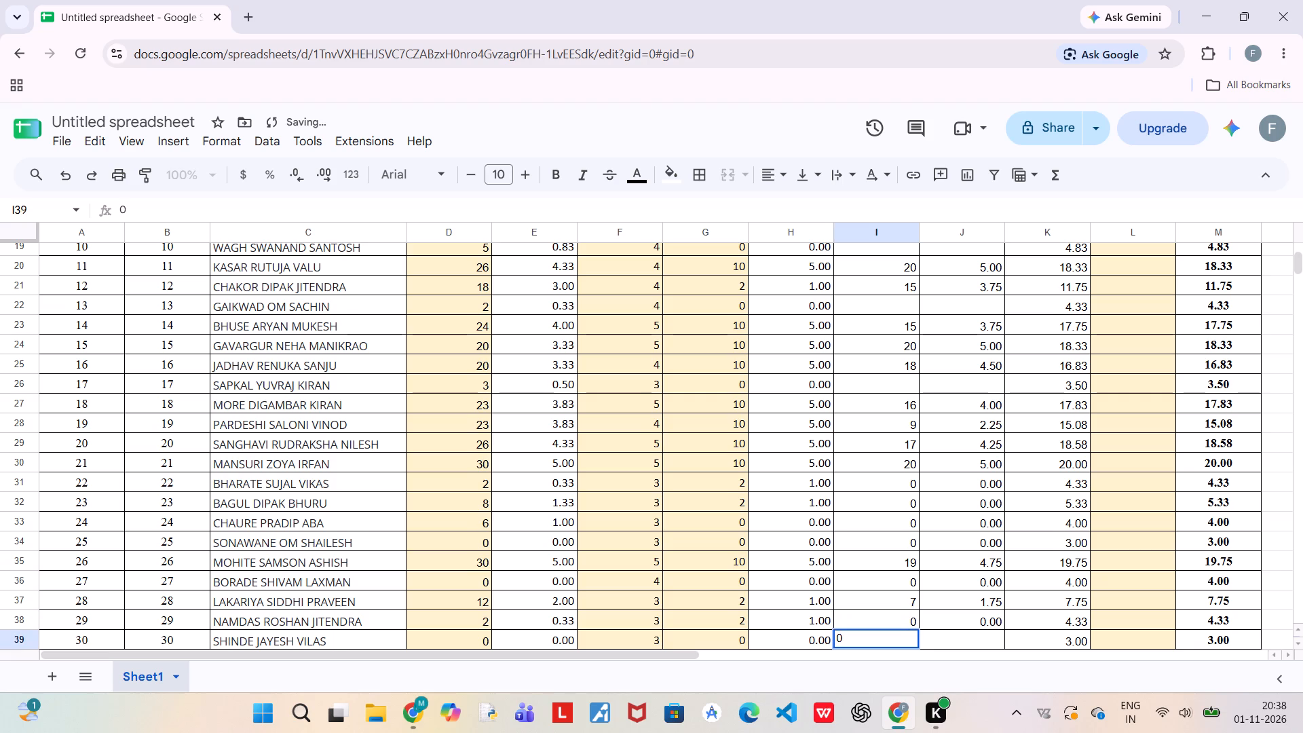
key("Down")
key("0")
key("Down")
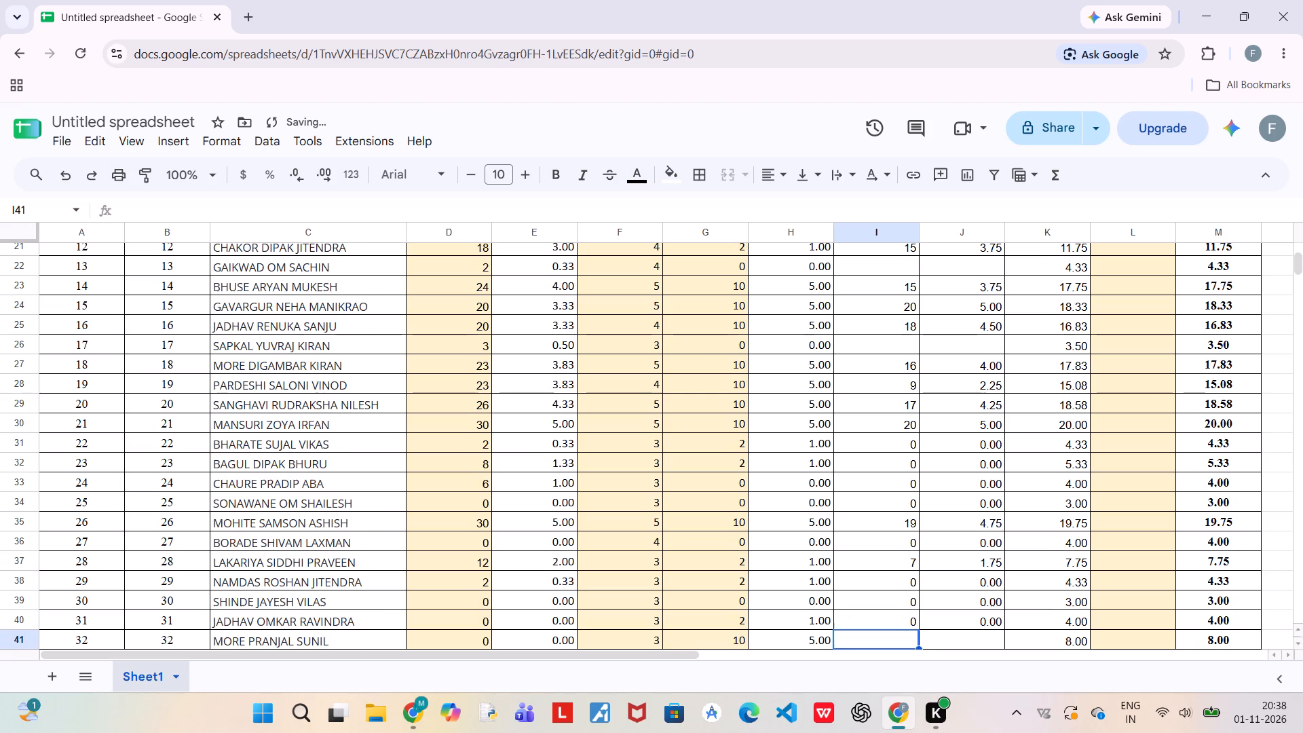
key("0")
key("Down")
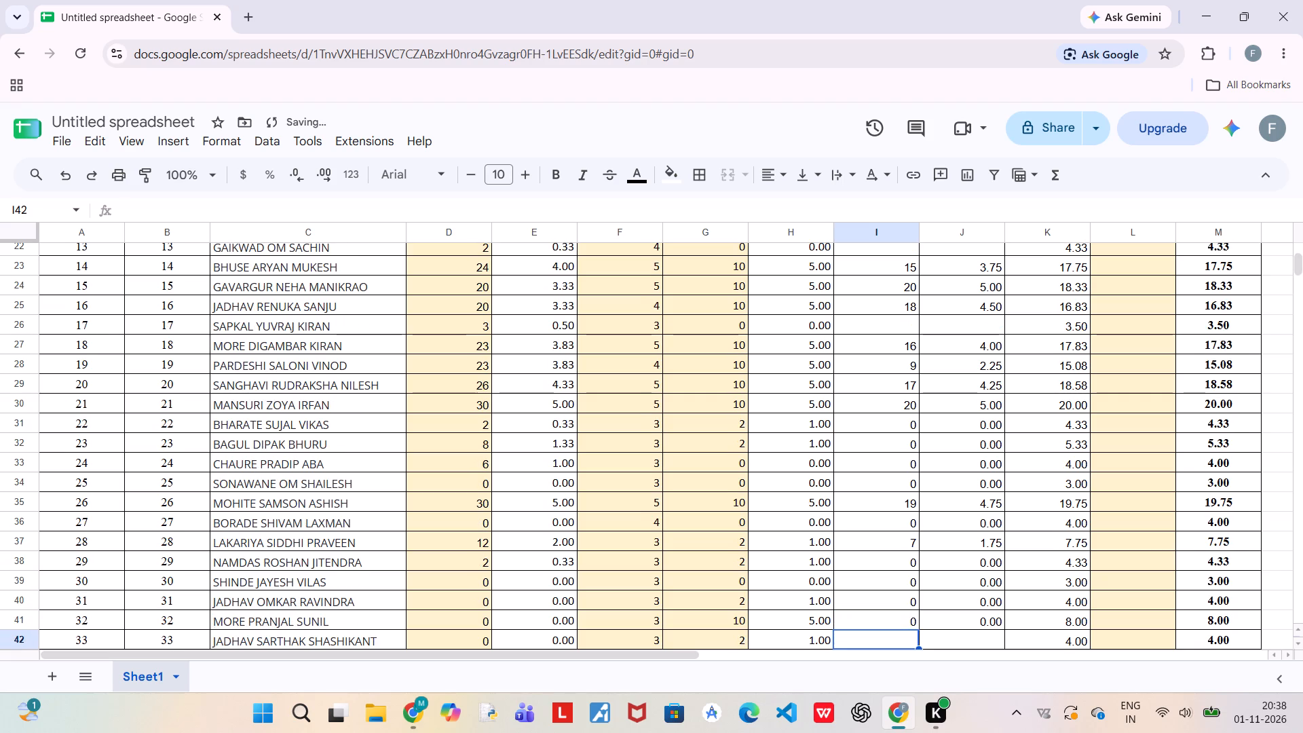
Enter Class Test Marks Obtained of 0 for each of roll numbers 33 to 36.
key("0")
key("Down")
key("0")
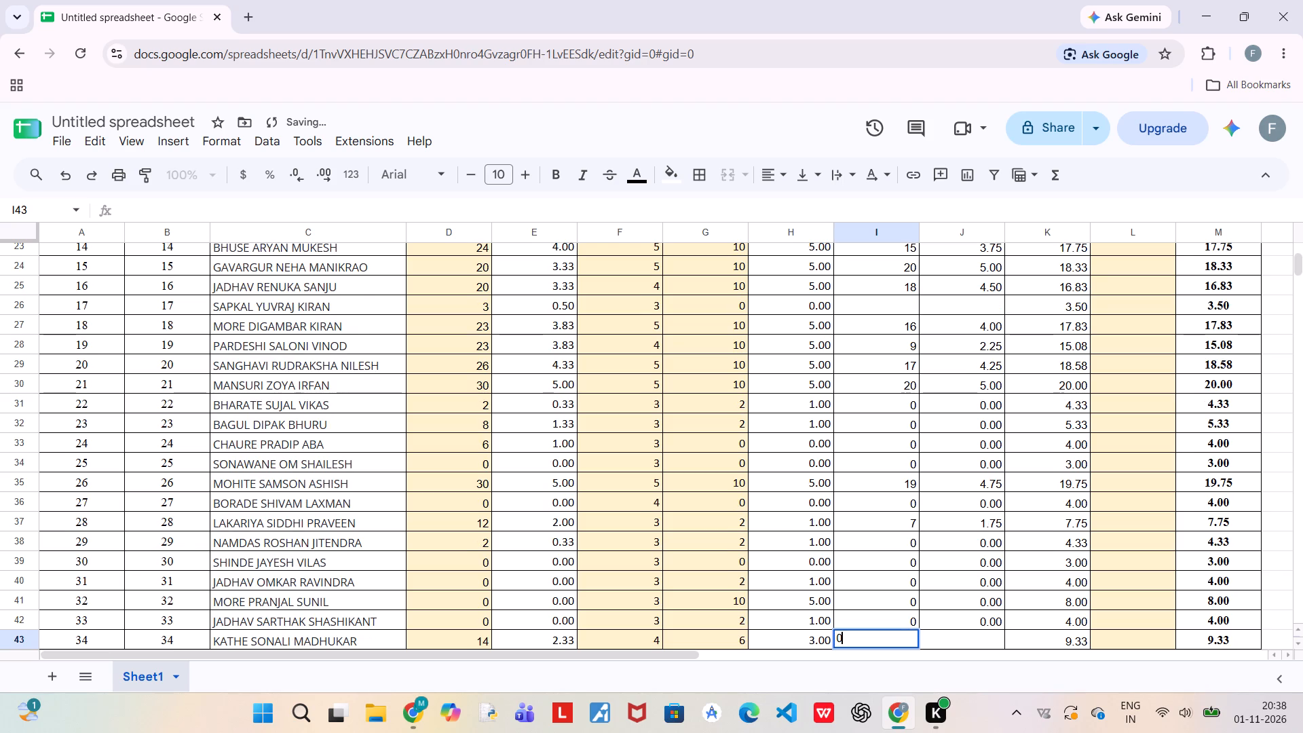
key("Down")
key("0")
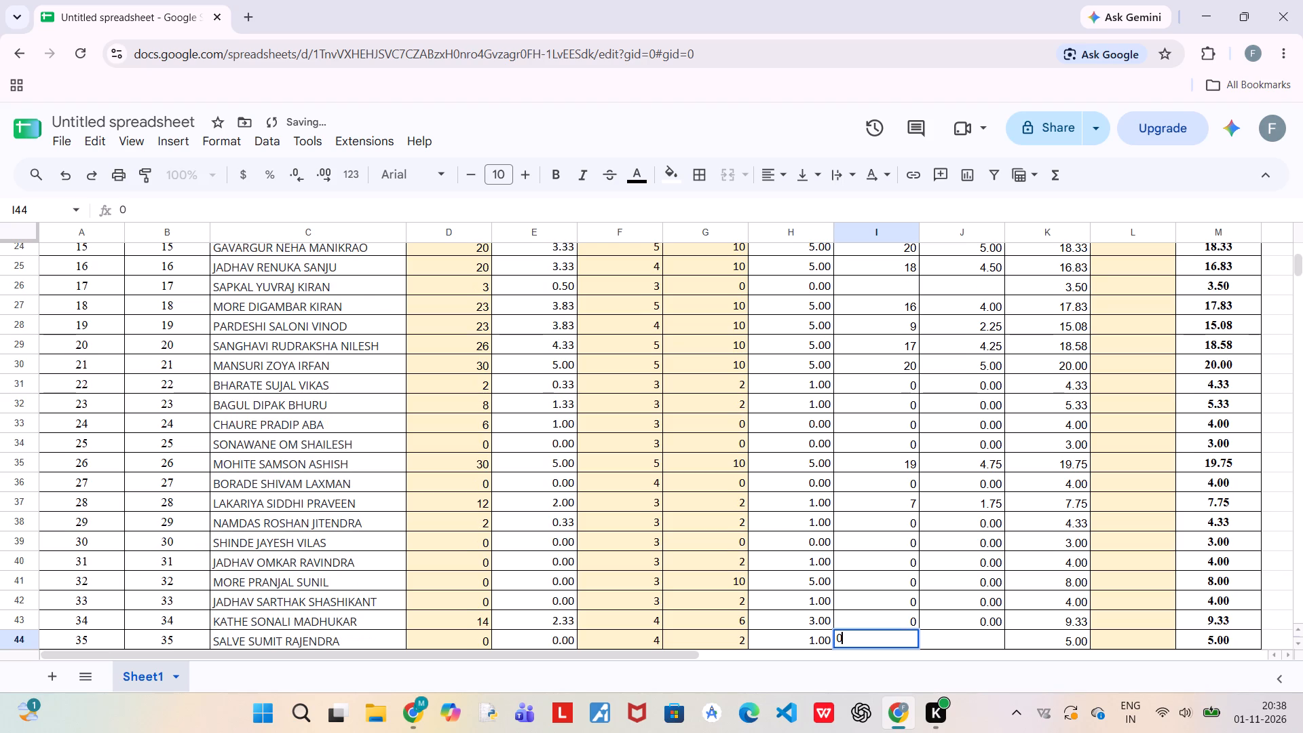
key("Down")
key("0")
key("Down")
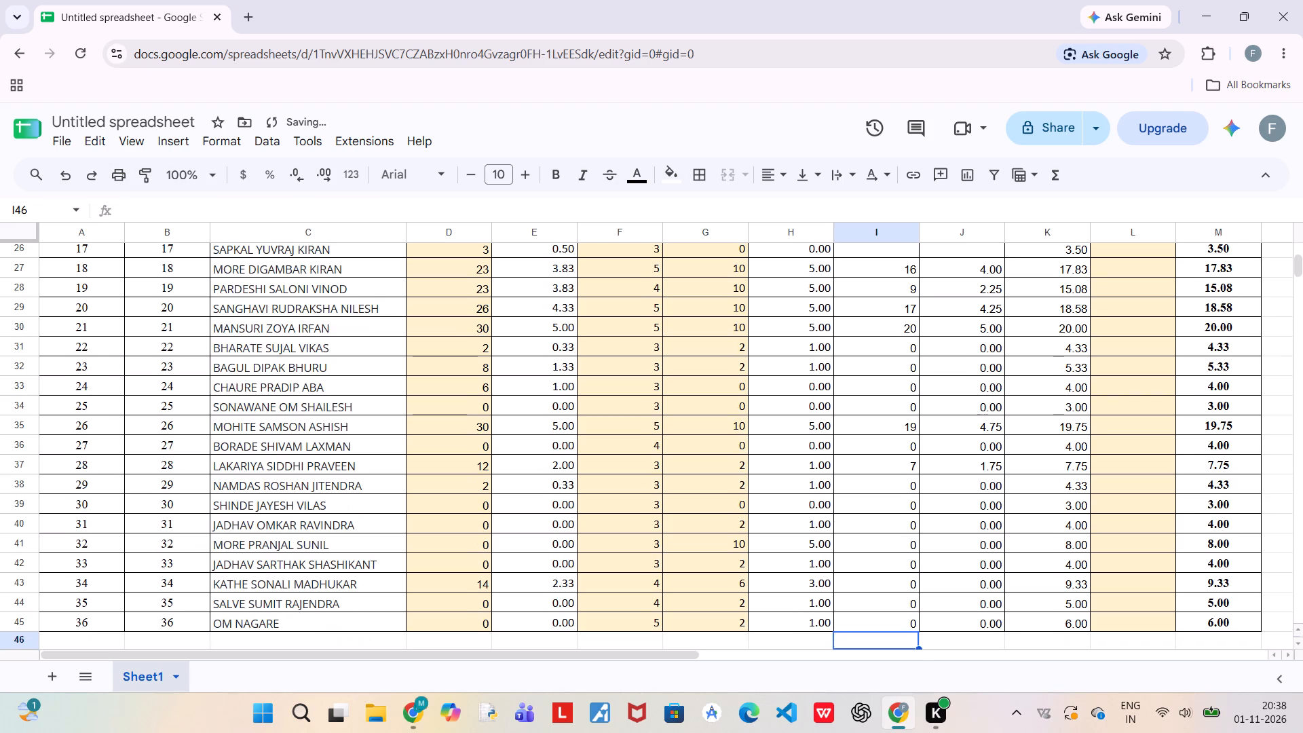
Go back to the skipped roll numbers 7 to 10 and enter Class Test Marks Obtained of 0 for each.
key("Up")
key("Up")
key("Up")
key("Up")
key("Up")
key("Up")
key("Up")
key("Up")
key("Up")
key("Up")
key("Up")
key("Up")
key("Up")
key("Up")
key("Up")
key("Up")
key("Up")
key("Up")
key("Up")
key("Up")
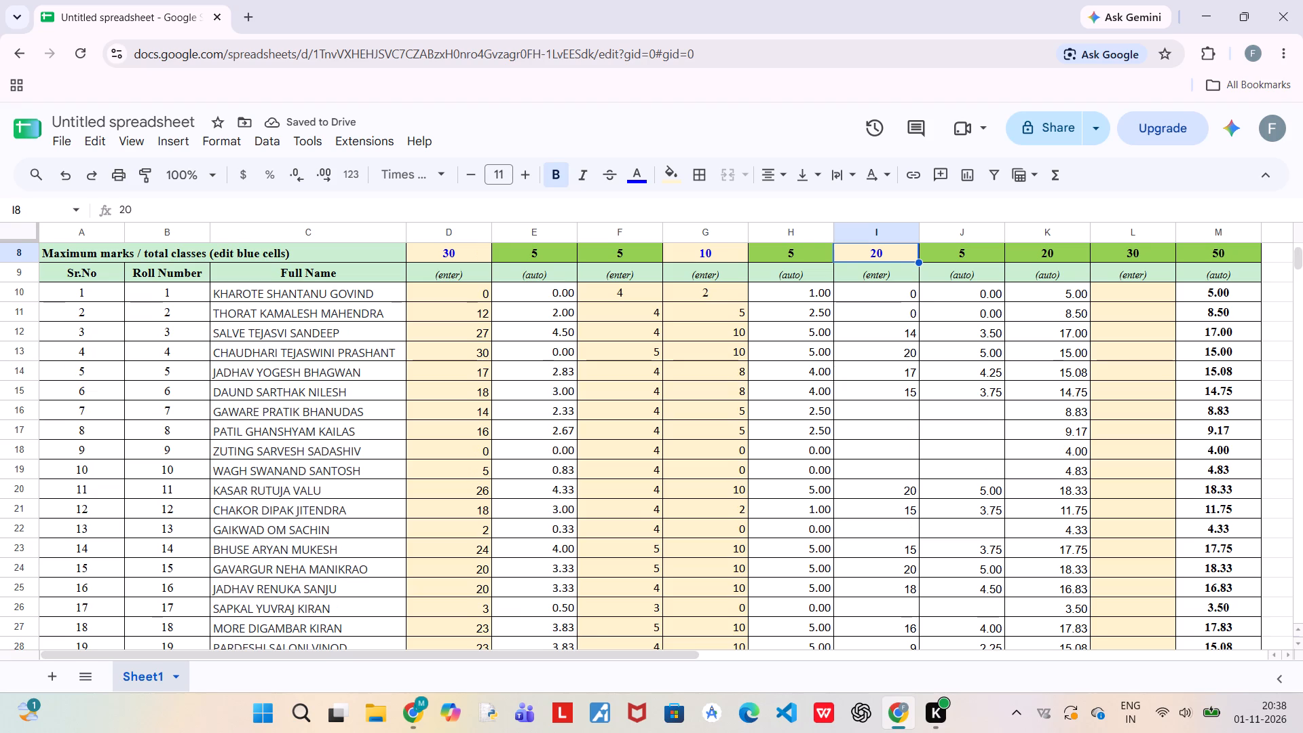
key("Down")
key("Down")
key("Down")
key("Down")
key("Down")
key("Down")
key("Down")
key("Down")
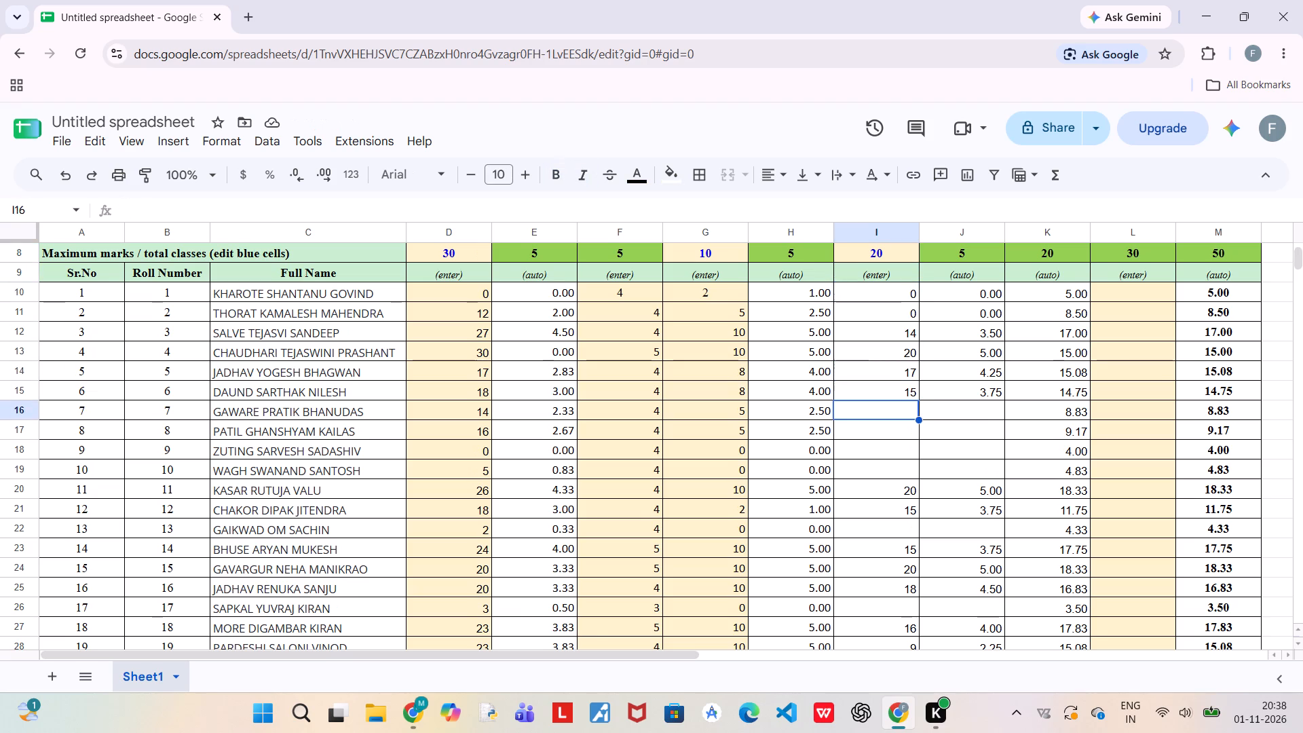
key("0")
key("Down")
key("0")
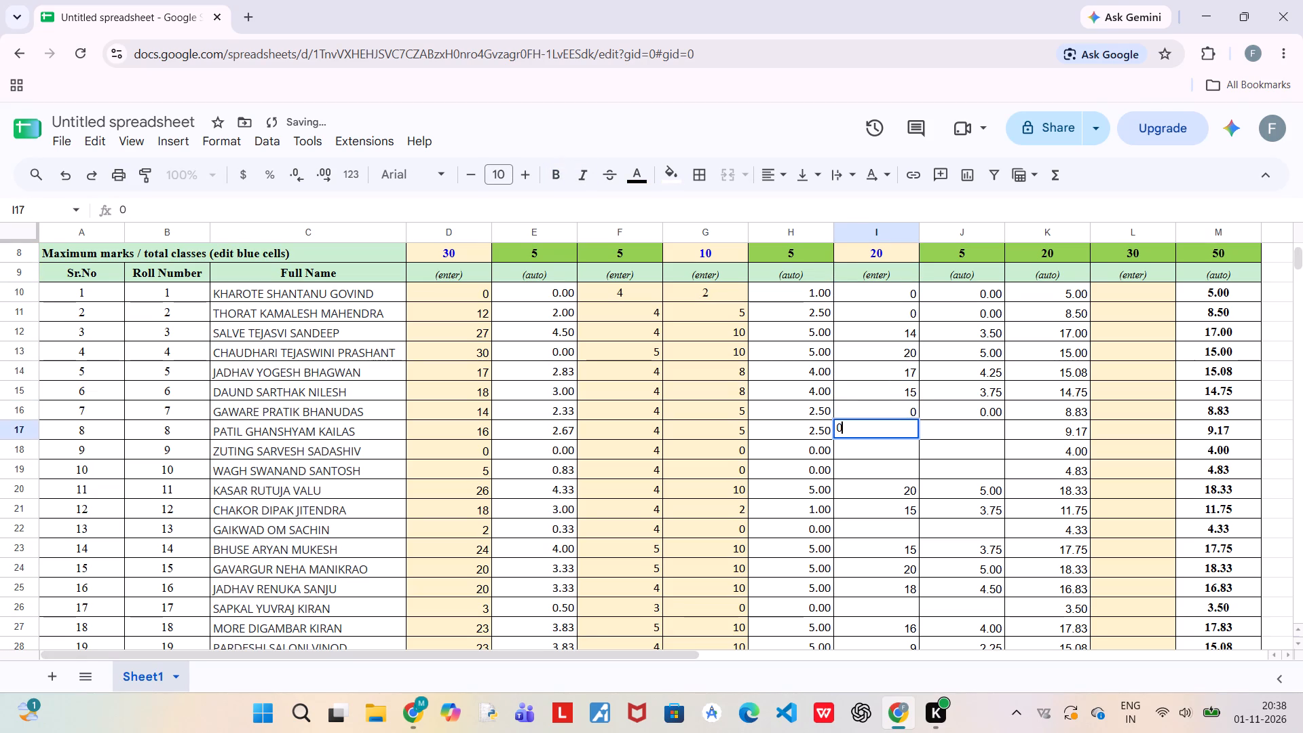
key("Down")
key("0")
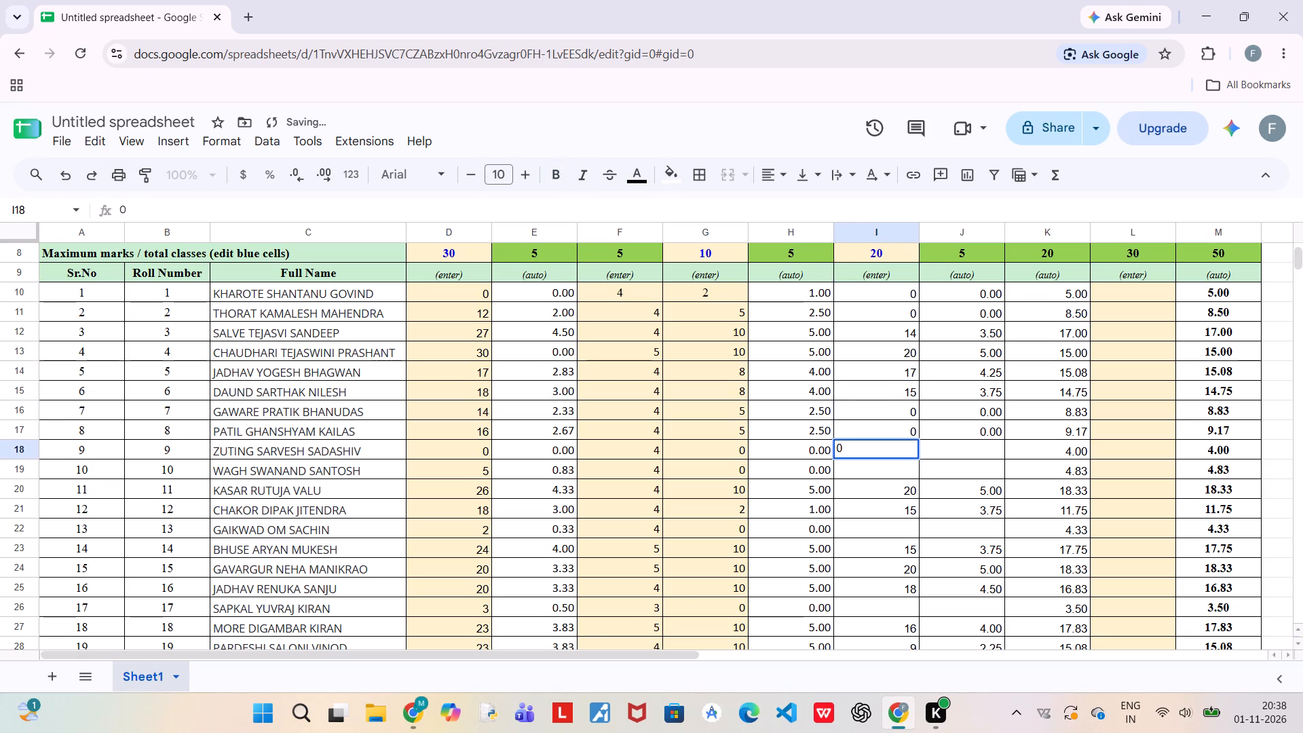
key("Down")
key("0")
key("Down")
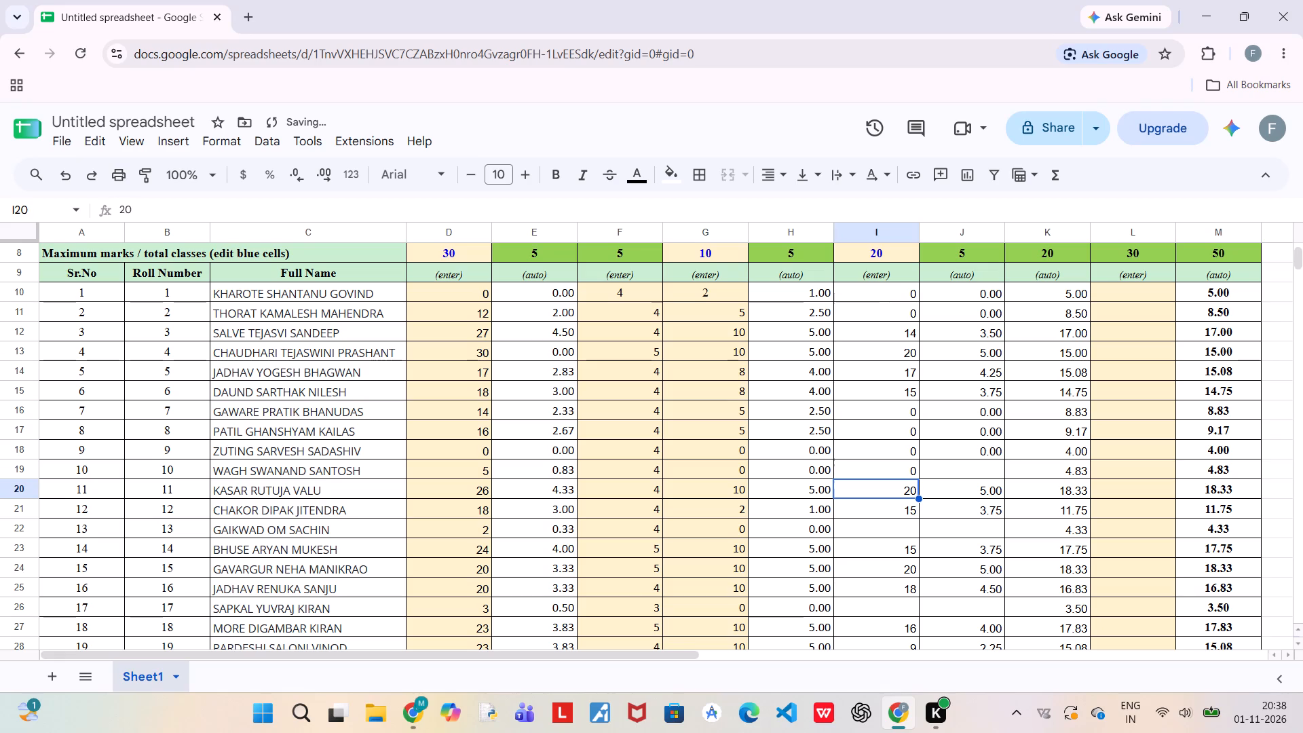
Fill the blank Class Test Marks Obtained for roll numbers 13 and 17 with 0.
key("Down")
key("Down")
key("0")
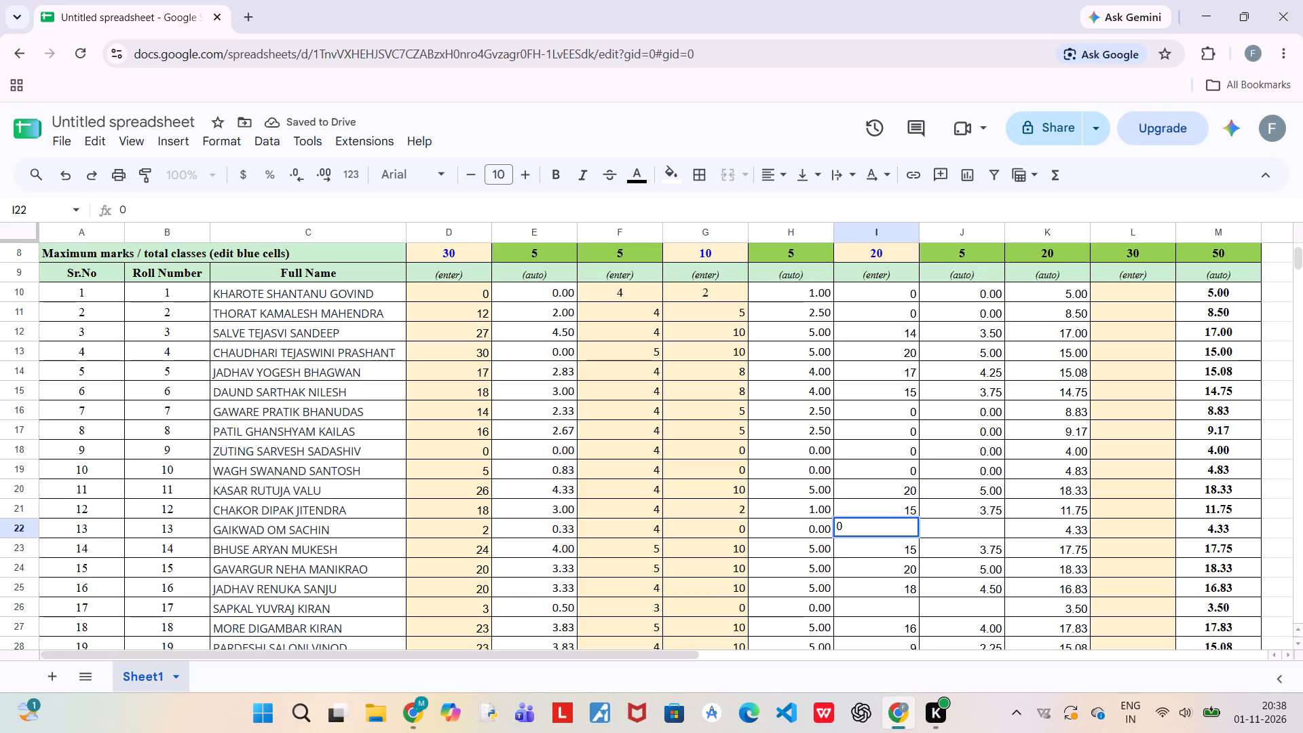
key("Down")
key("Down")
key("Down")
key("Down")
key("0")
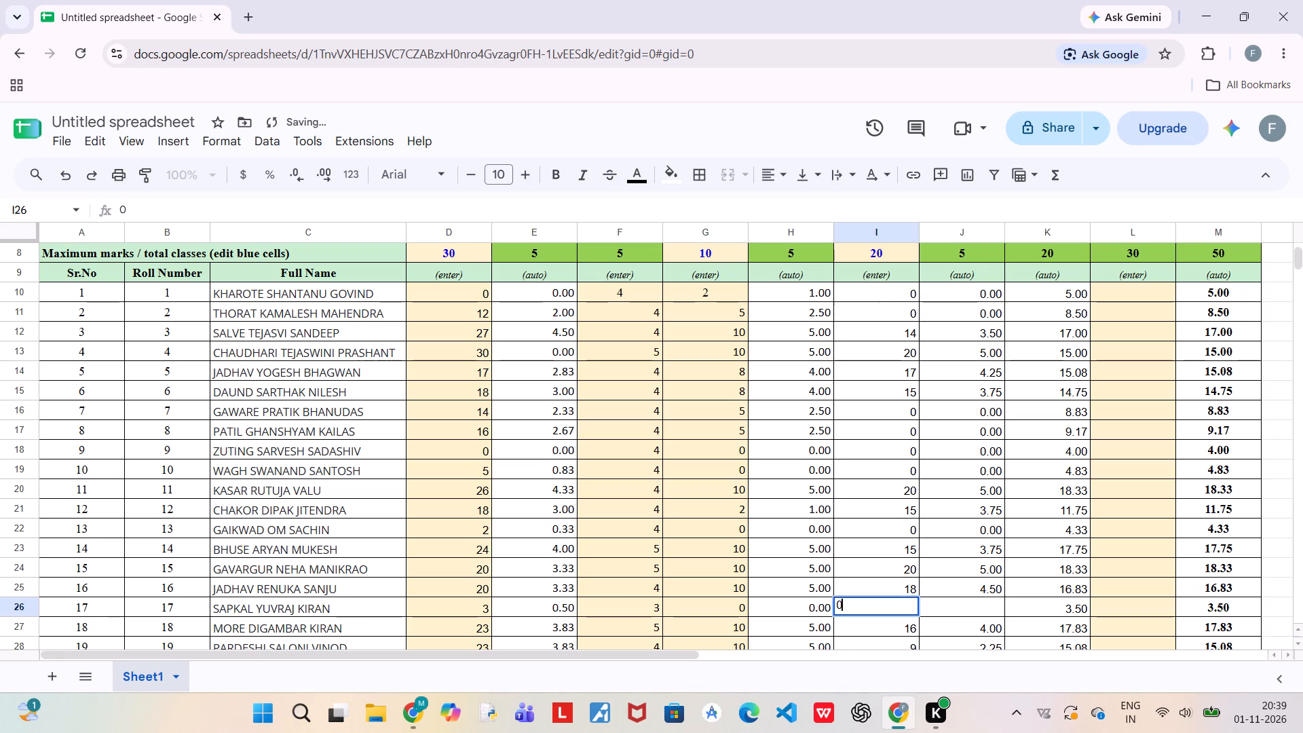
key("Down")
Review the Class Test Marks Obtained column for remaining blanks, ending at the class heading above the table.
key("Down")
key("Down")
key("Down")
key("Down")
key("Down")
key("Down")
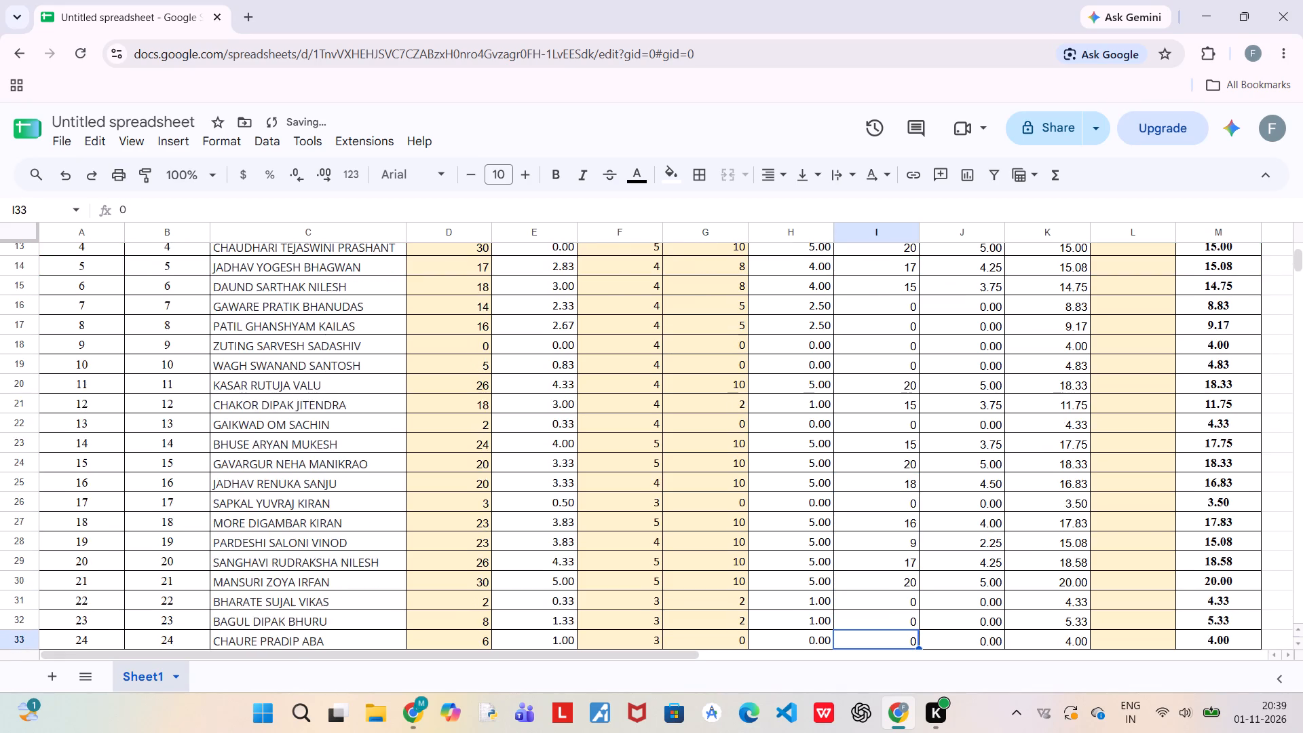
key("Down")
key("Down")
key("Down")
key("Up")
key("Up")
key("Up")
key("Up")
key("Up")
key("Up")
key("Up")
key("Up")
key("Up")
key("Up")
key("Up")
key("Up")
key("Up")
key("Up")
key("Up")
key("Up")
key("Up")
key("Up")
key("Up")
key("Up")
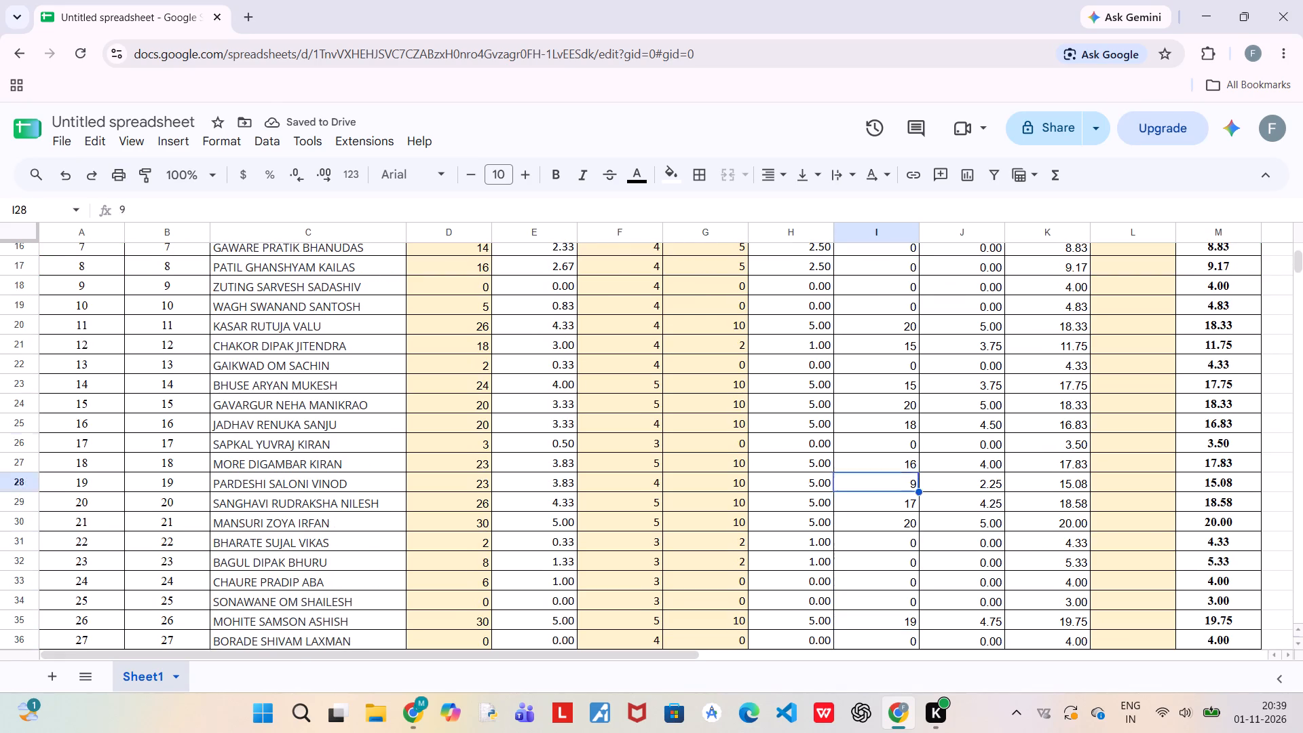
key("Up")
key("Up")
key("Up")
key("Up")
key("Up")
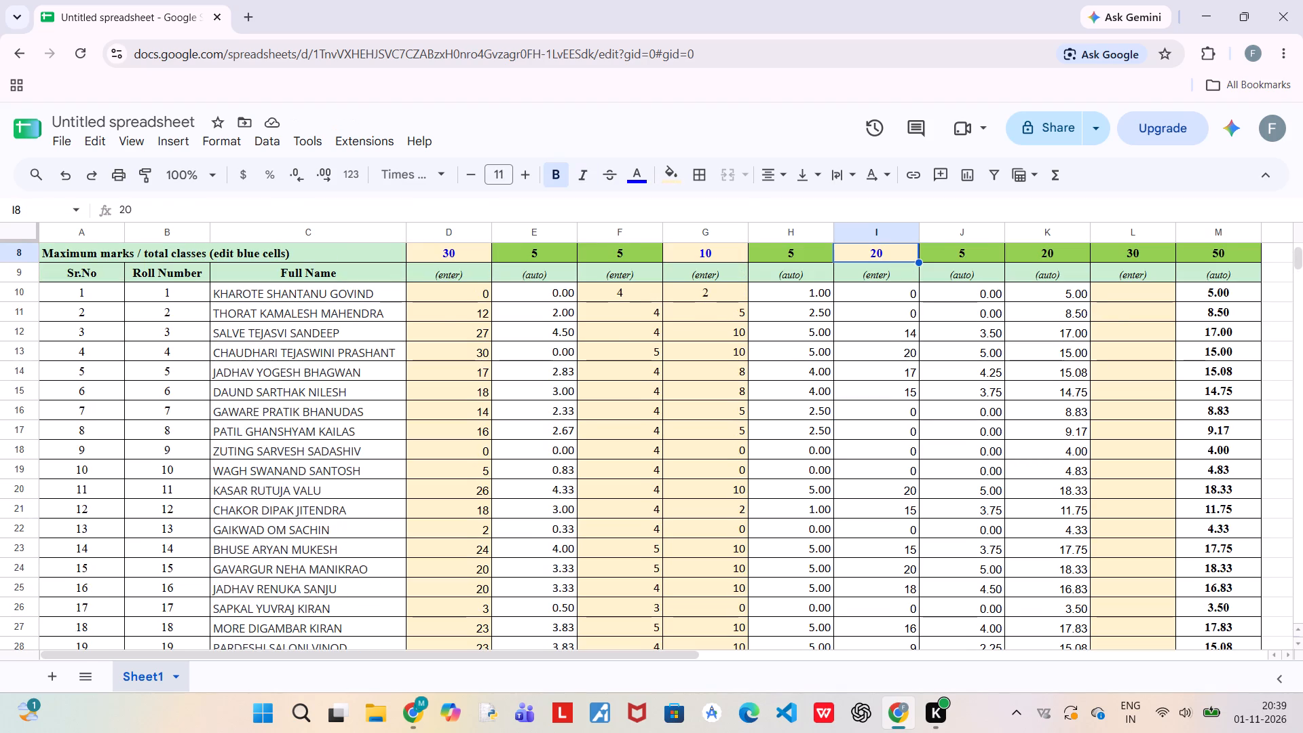
key("Up")
key("Up")
key("Up")
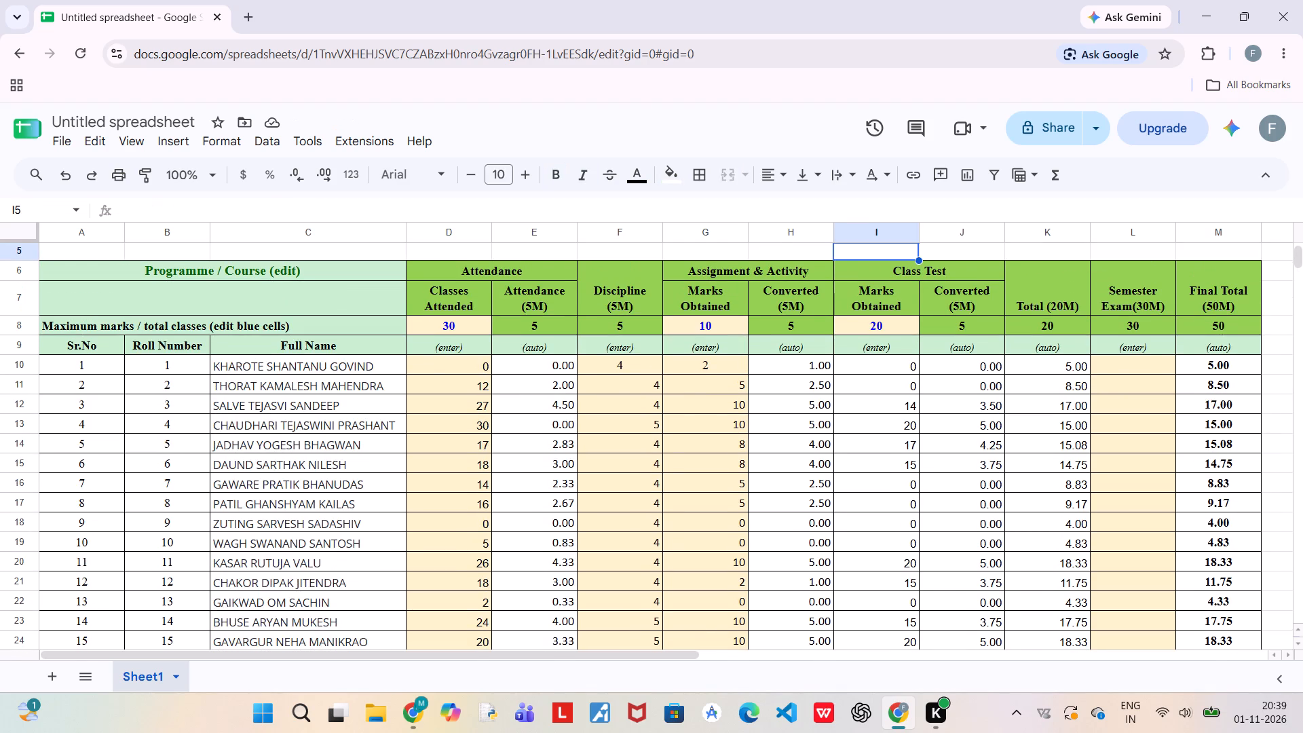
key("Up")
key("Up")
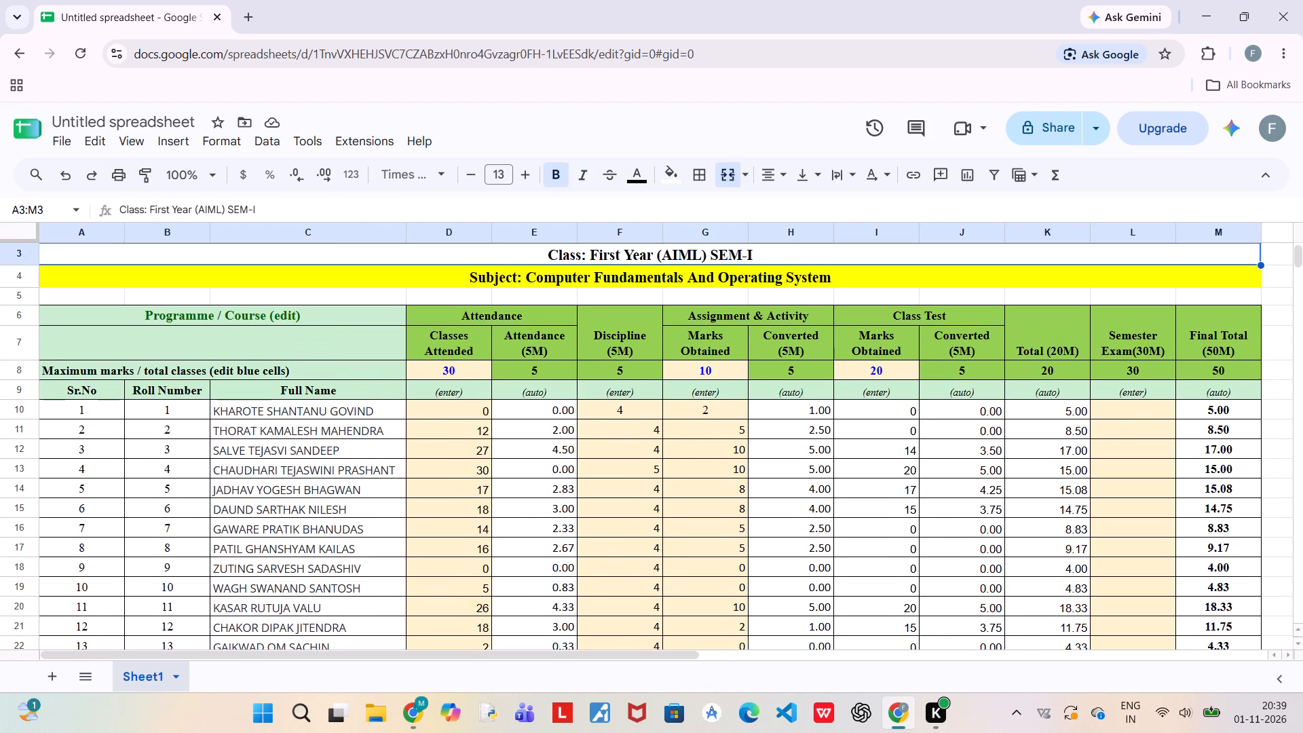
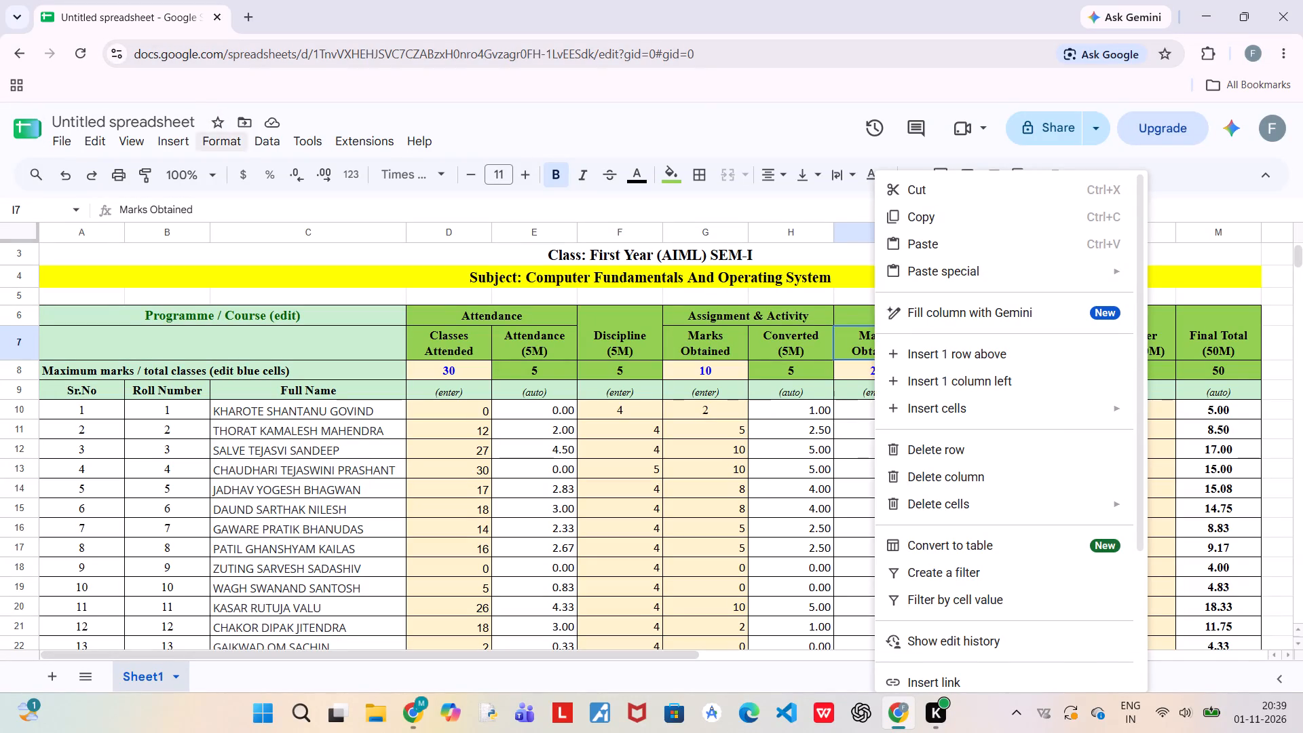
Rename the untitled spreadsheet as FC&OS_InternalMarks and save it.
left_click(197, 116)
key("BackSpace")
key("BackSpace")
key("BackSpace")
key("BackSpace")
key("BackSpace")
key("BackSpace")
key("BackSpace")
key("BackSpace")
key("BackSpace")
key("BackSpace")
key("BackSpace")
key("BackSpace")
key("BackSpace")
key("BackSpace")
key("BackSpace")
key("BackSpace")
key("BackSpace")
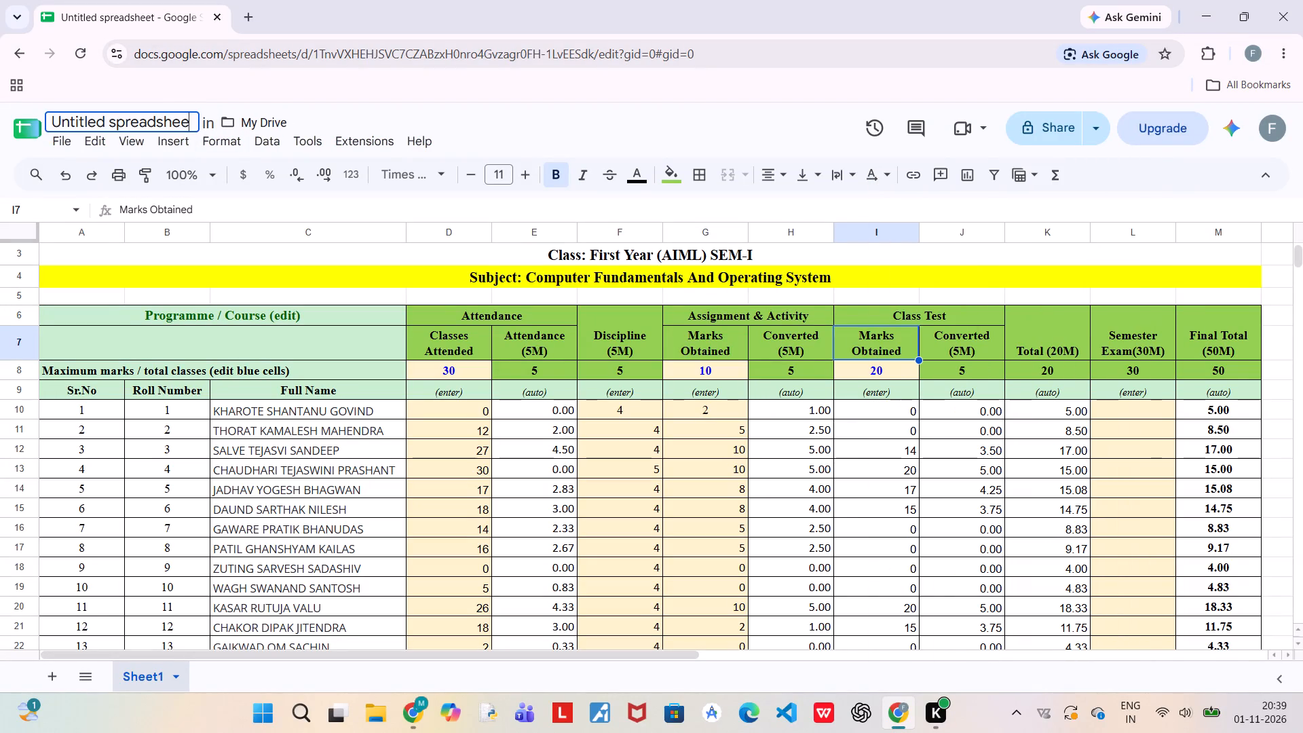
key("BackSpace")
key("BackSpace")
key("BackSpace")
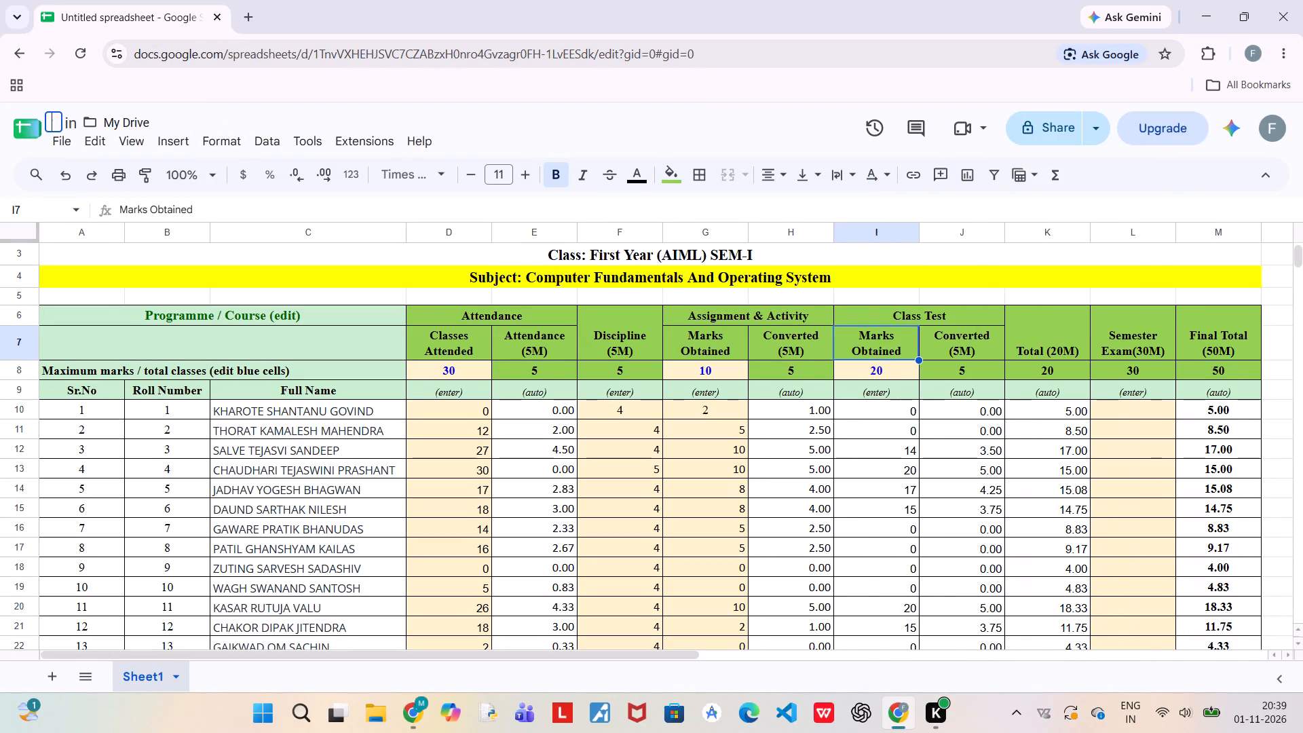
type("FC")
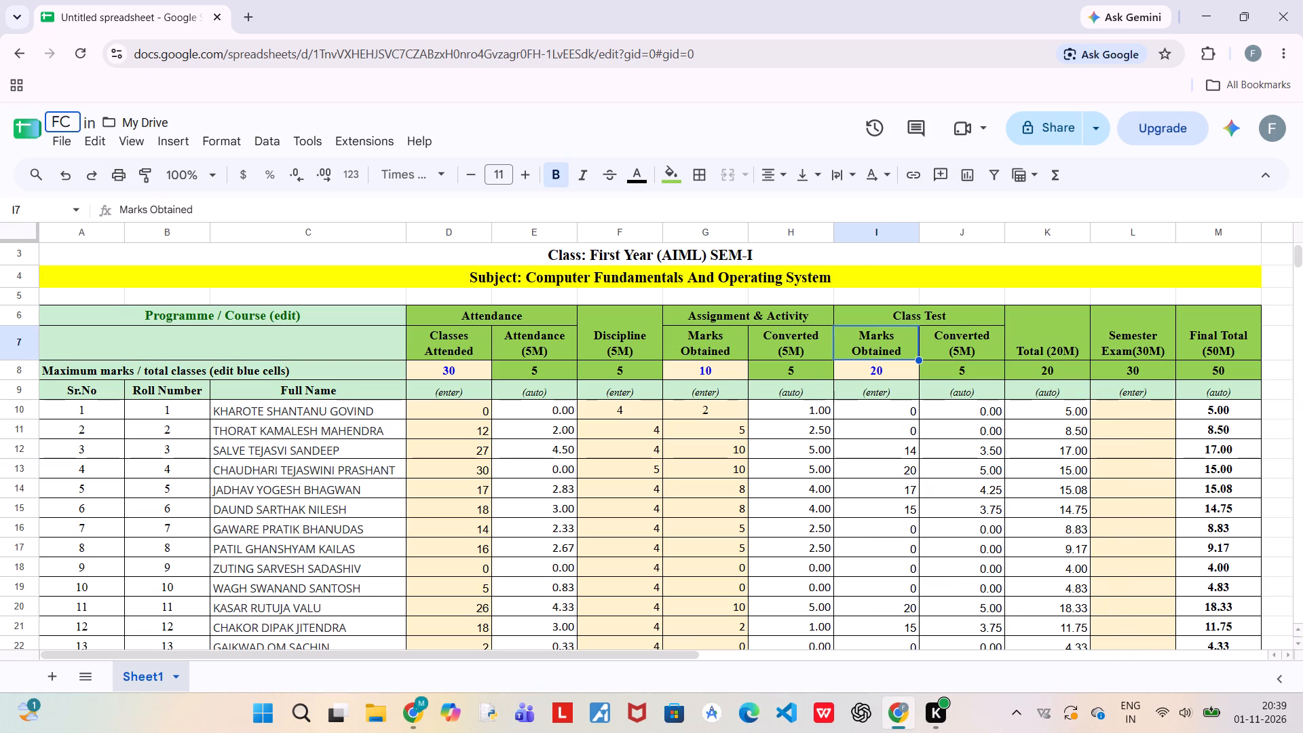
key("shift+ampersand")
type("OS")
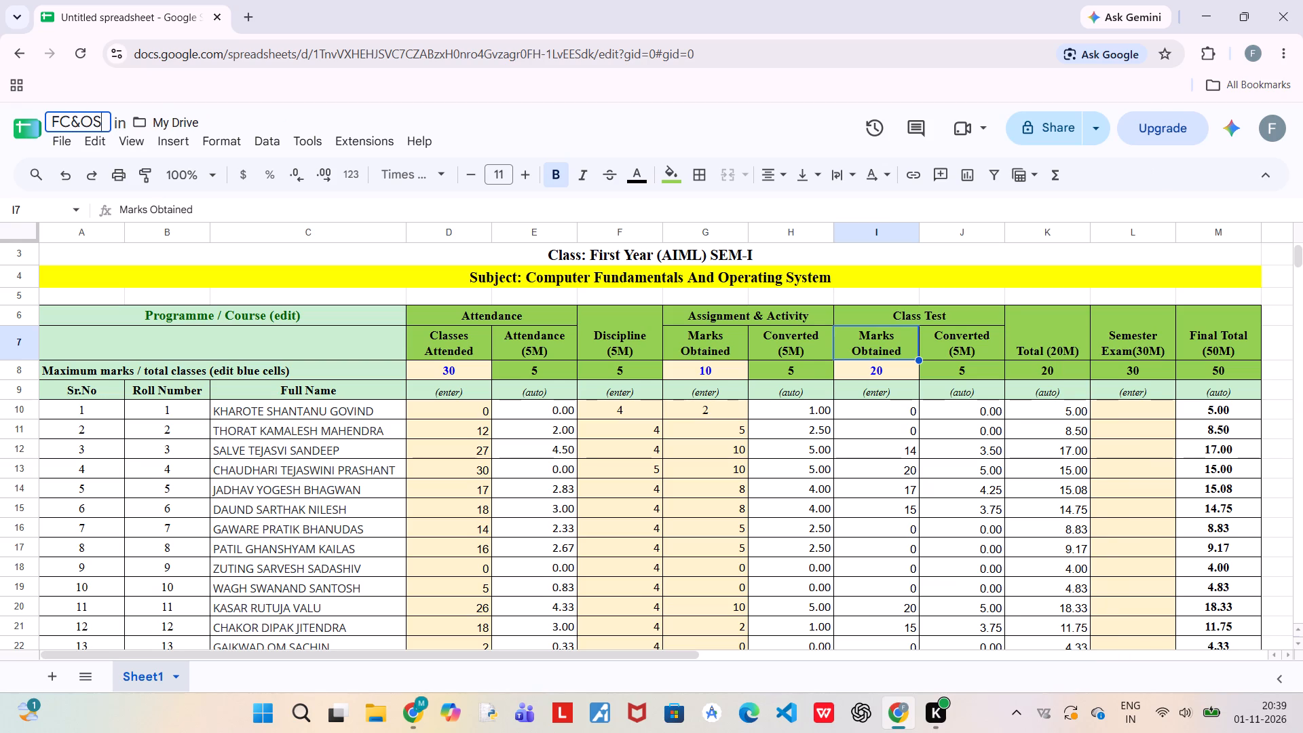
key("shift+underscore")
key("shift+i")
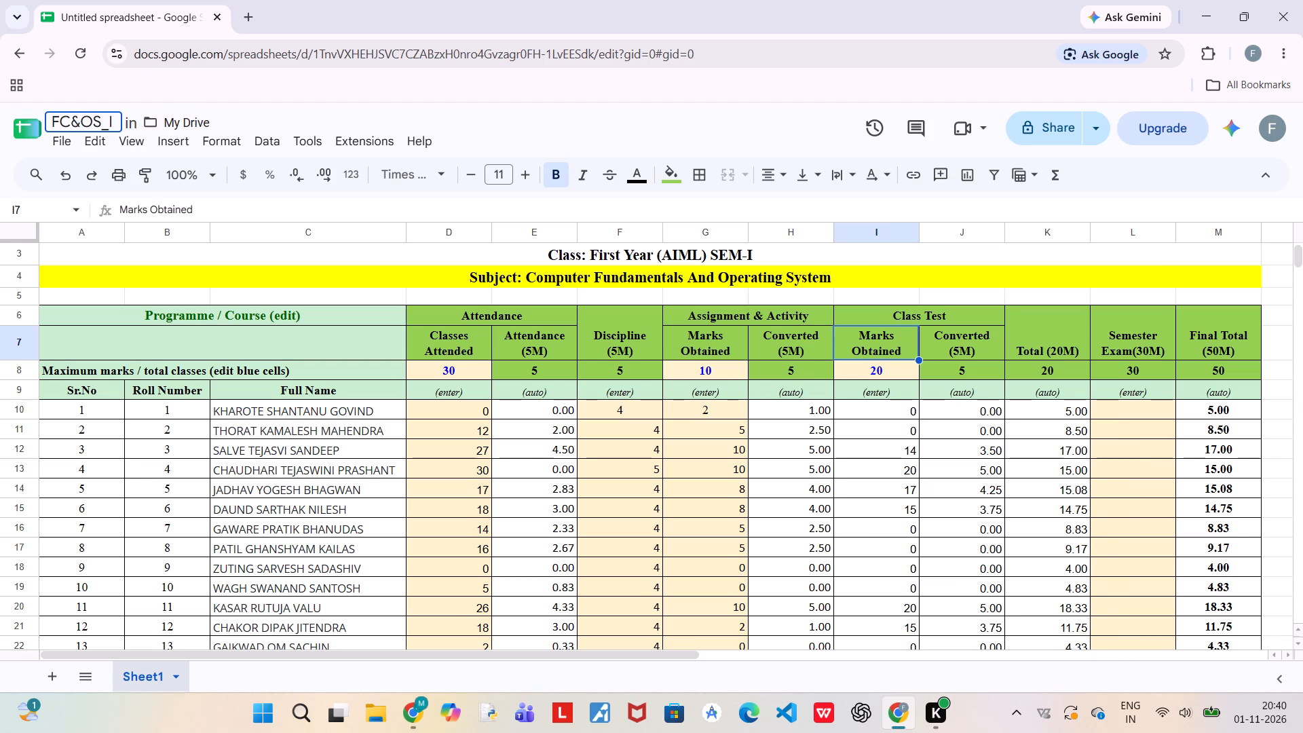
key("n")
type("ternalMarks")
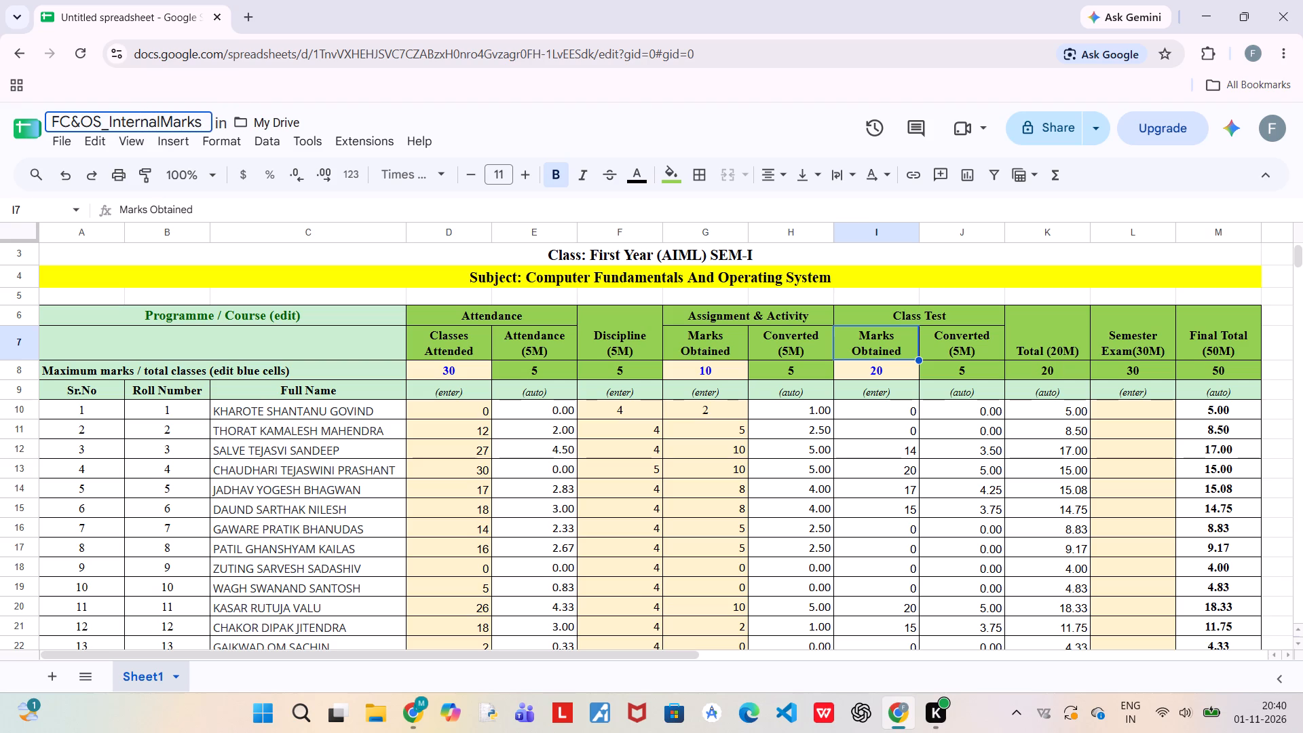
key("ctrl+s")
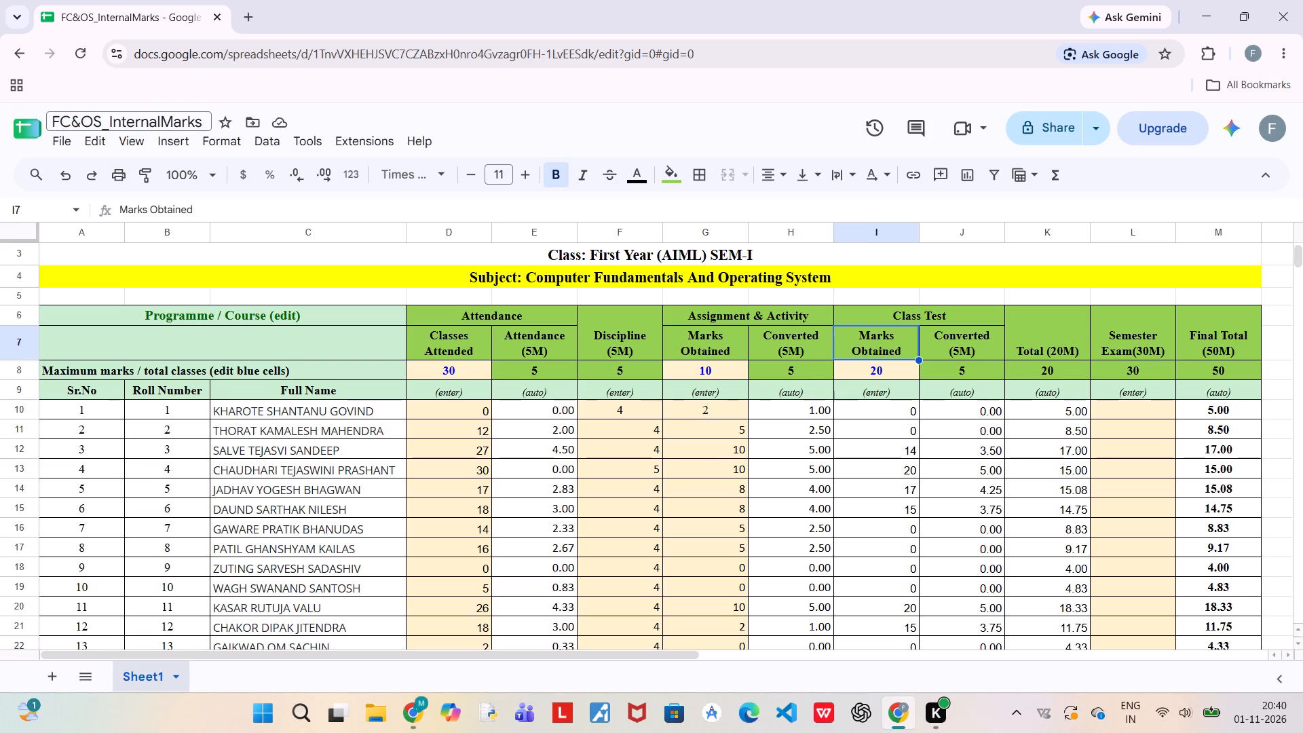
key("ctrl+s")
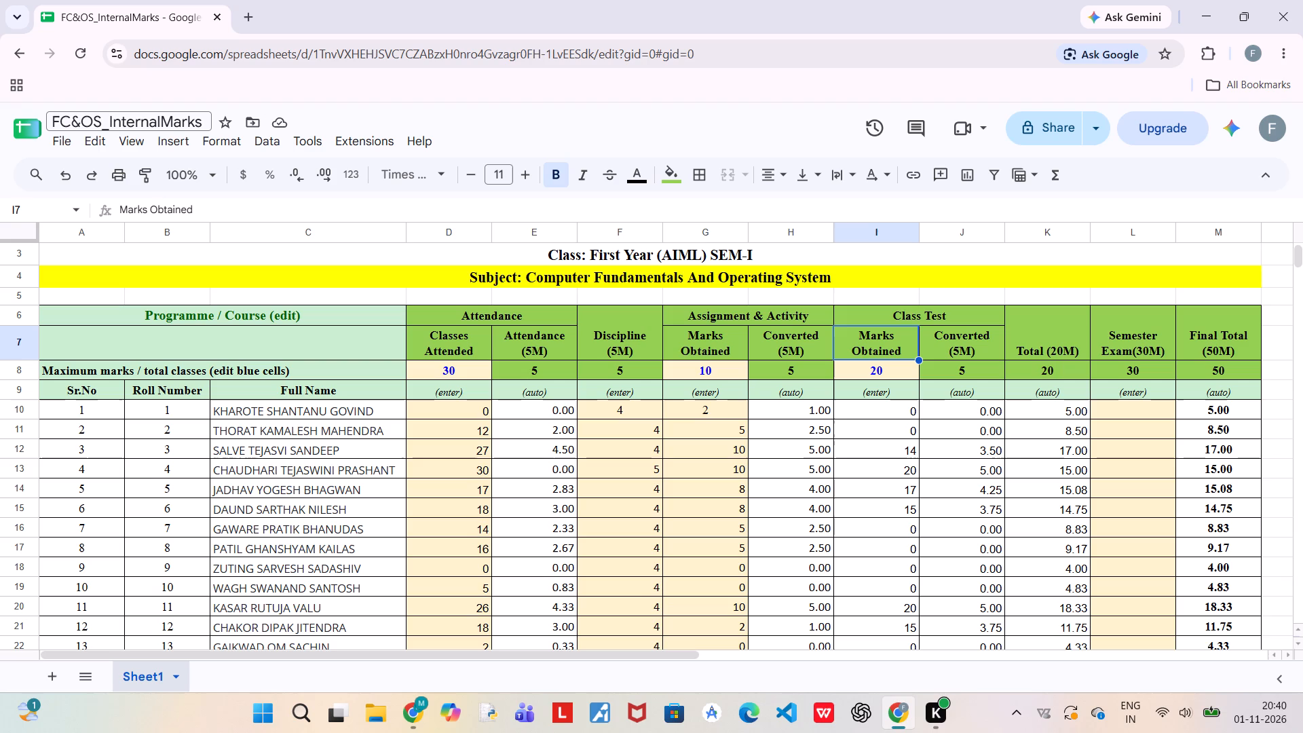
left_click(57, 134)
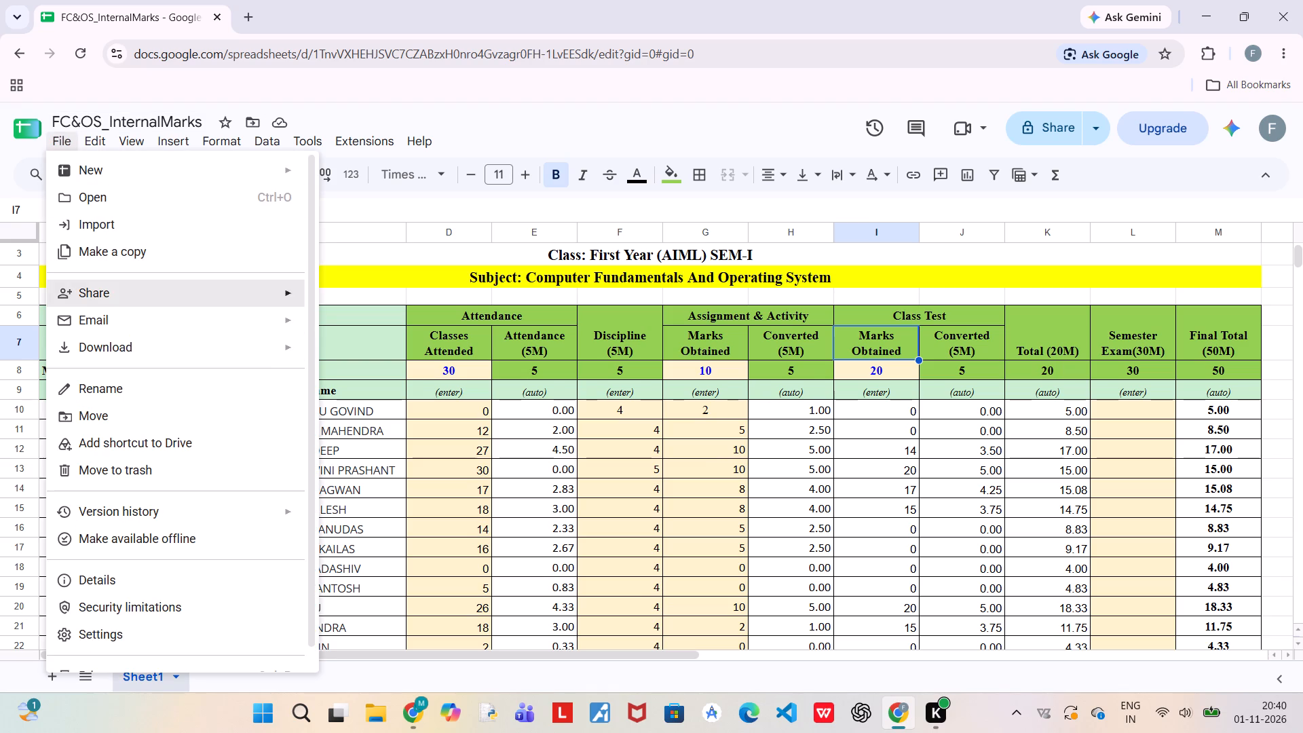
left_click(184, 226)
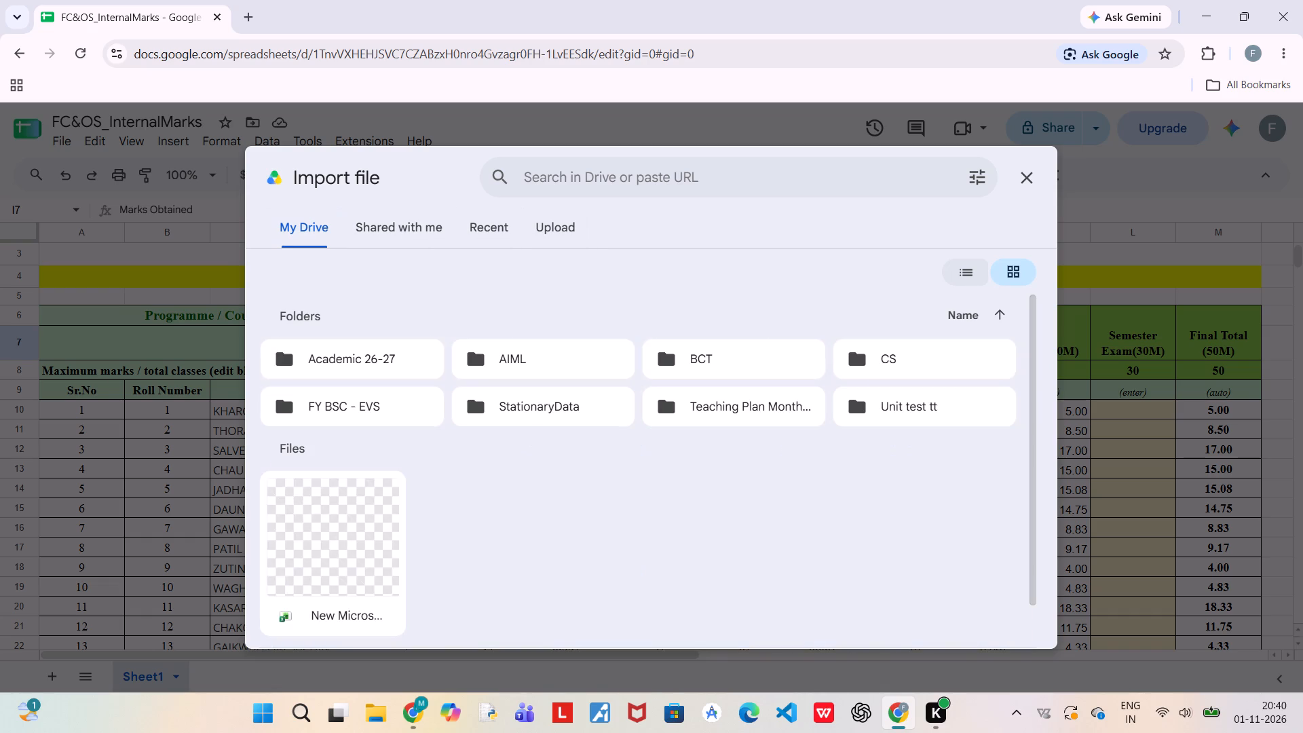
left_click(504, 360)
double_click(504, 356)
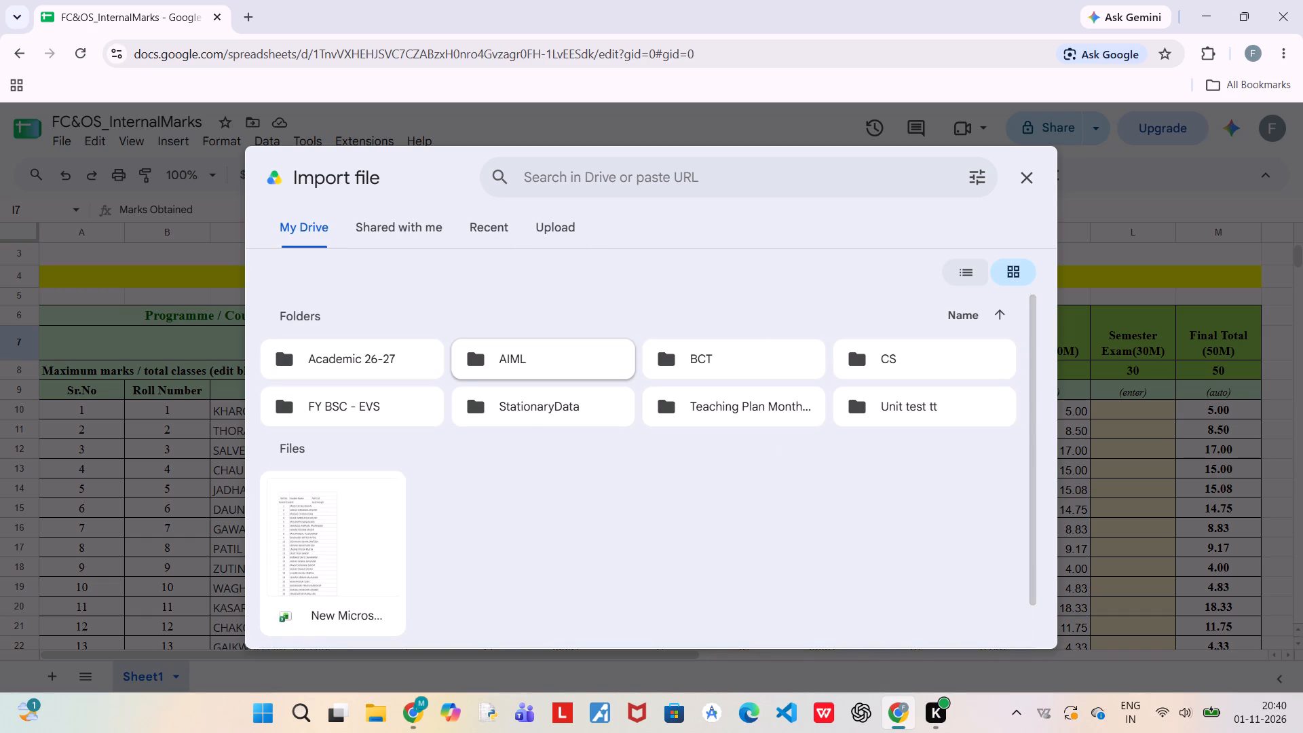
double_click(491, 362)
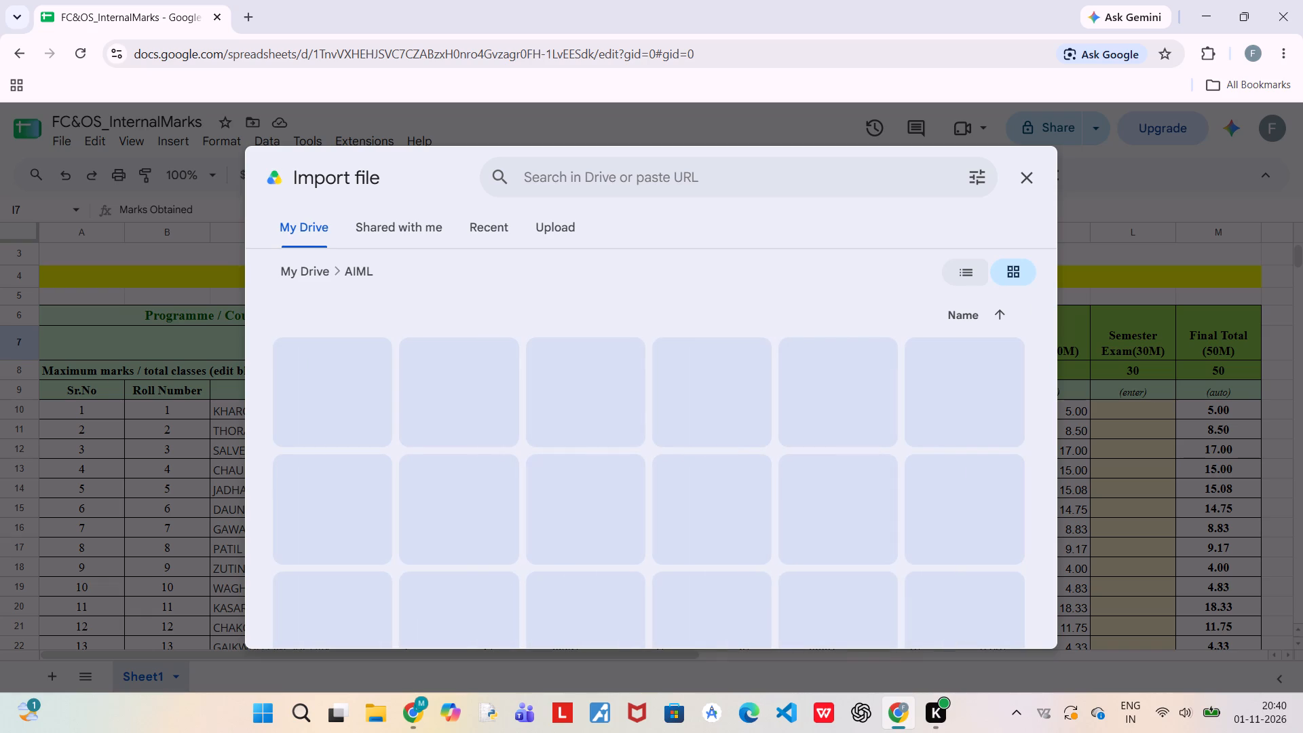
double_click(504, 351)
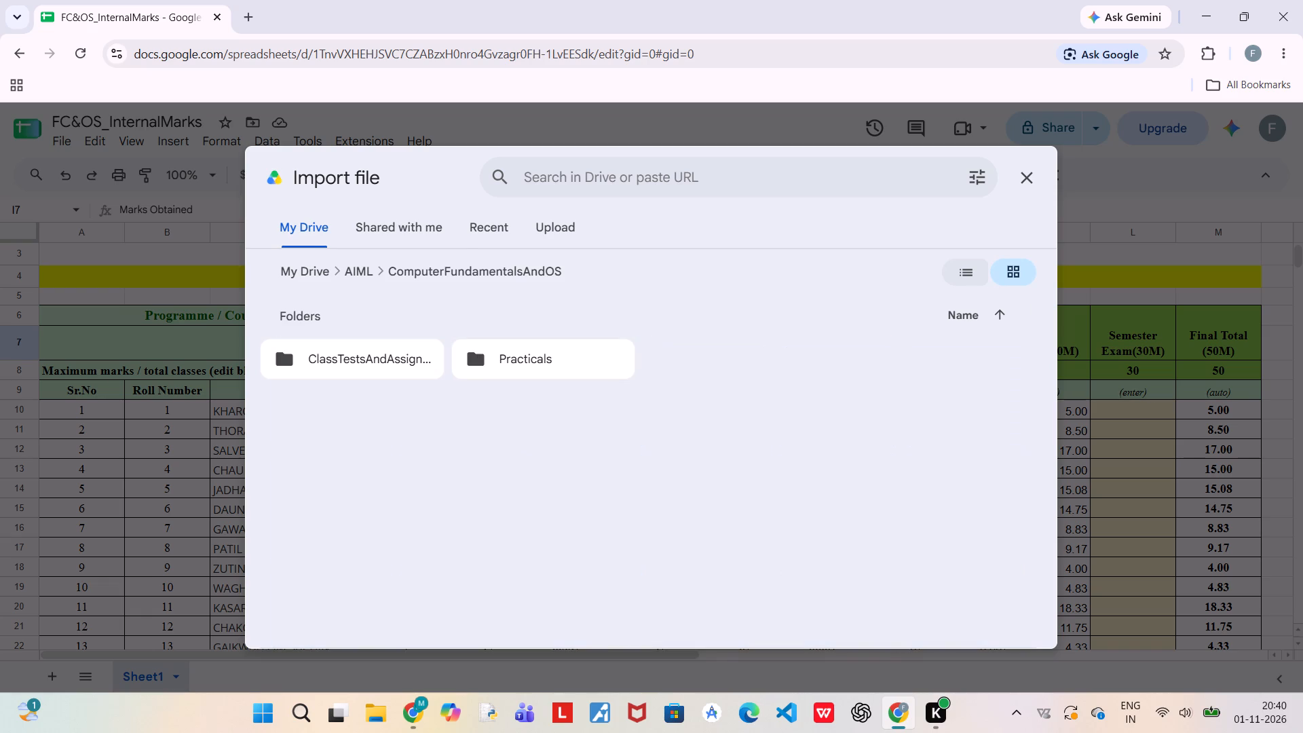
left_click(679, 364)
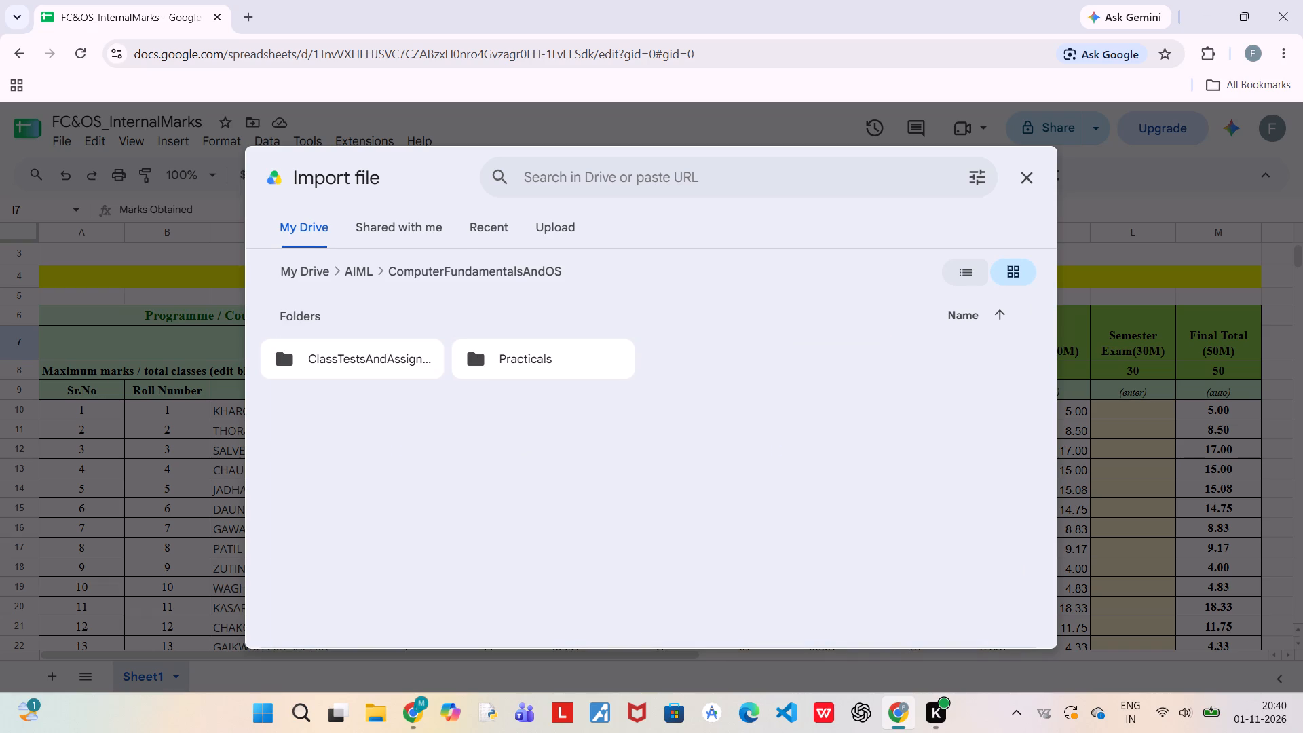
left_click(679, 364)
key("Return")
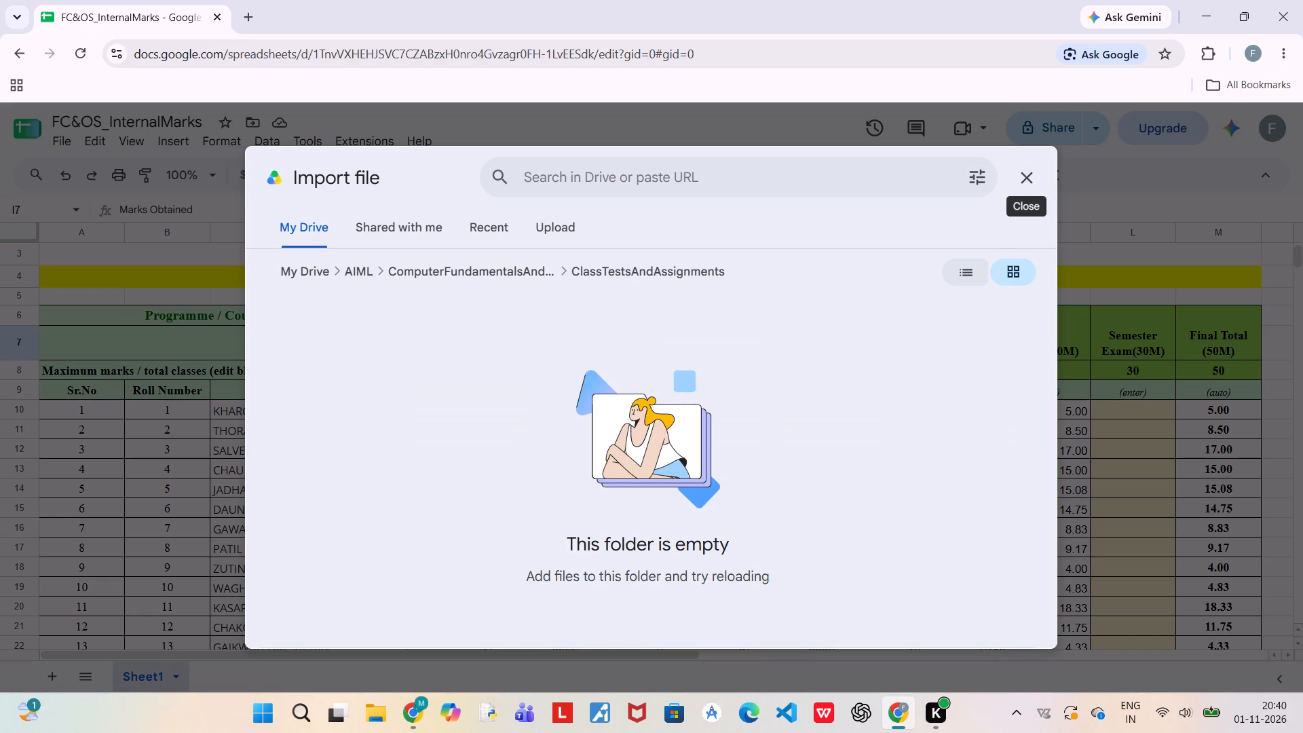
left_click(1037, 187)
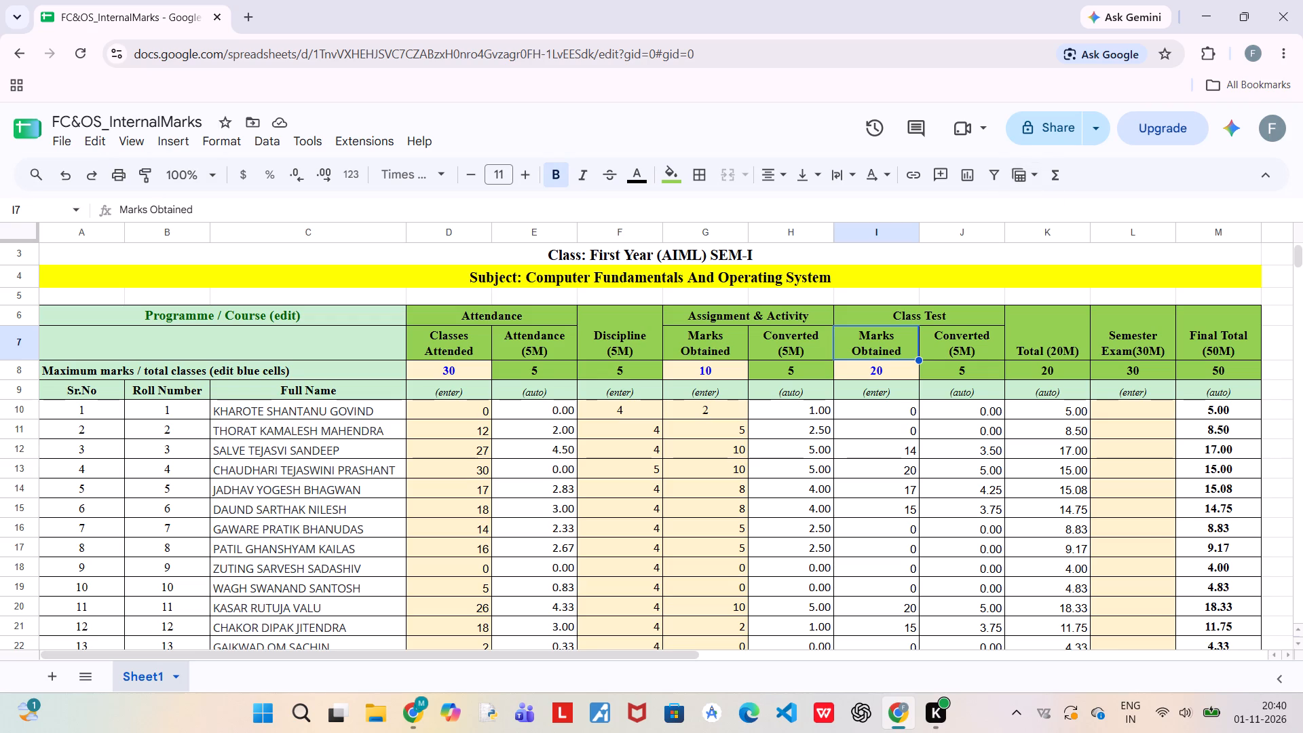
Save the FC&OS_InternalMarks spreadsheet.
key("ctrl+s")
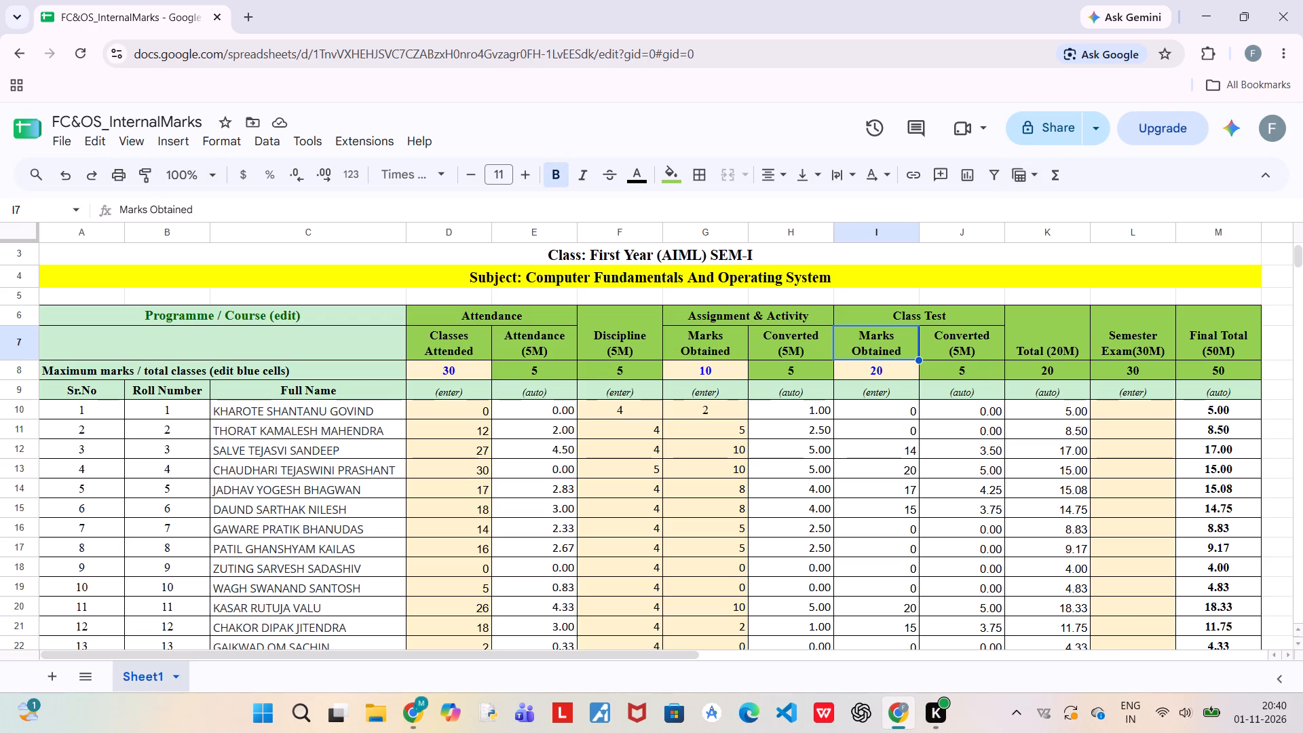
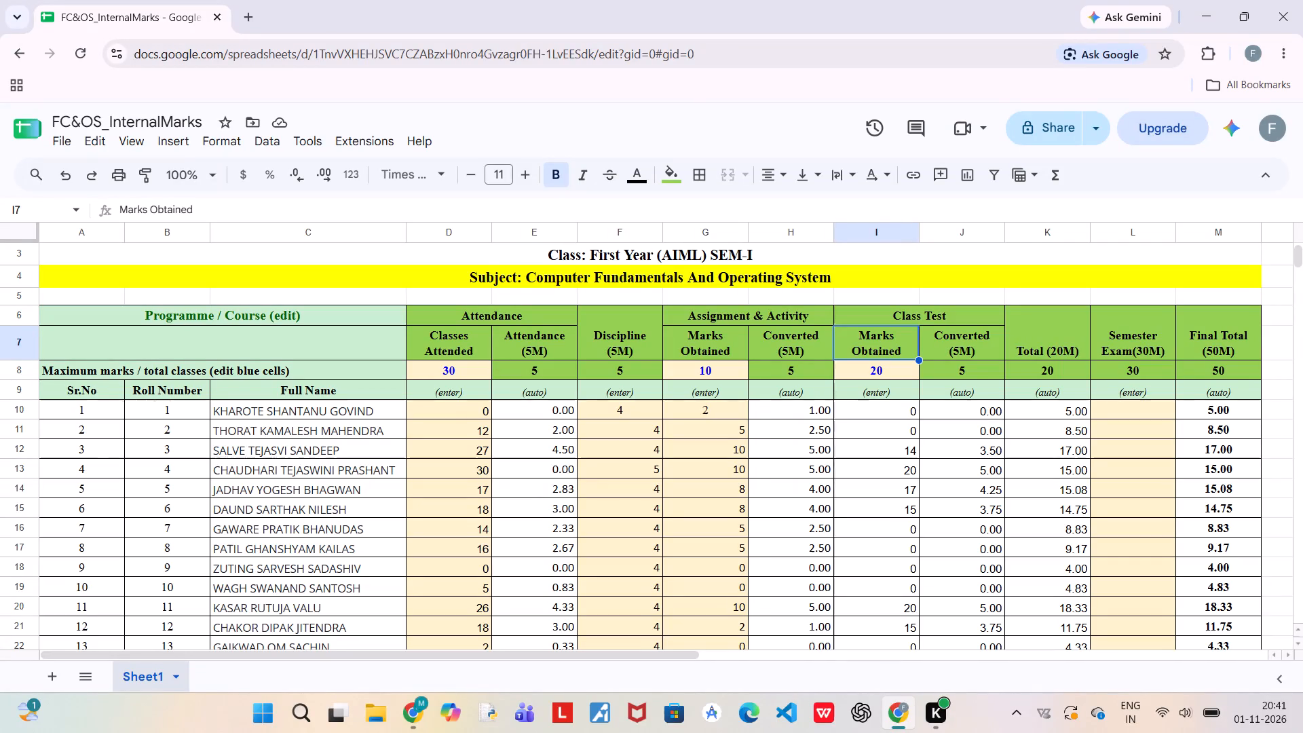
Close the FC&OS_InternalMarks spreadsheet.
left_click(216, 9)
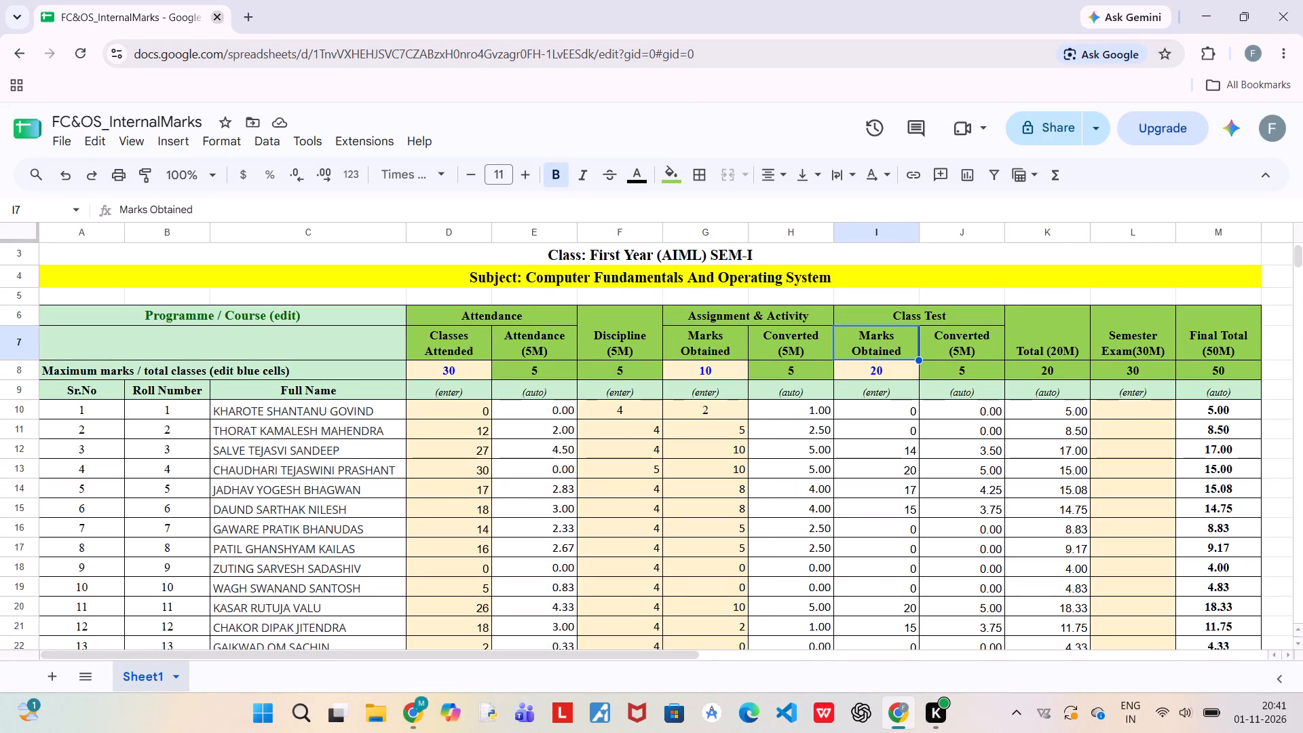
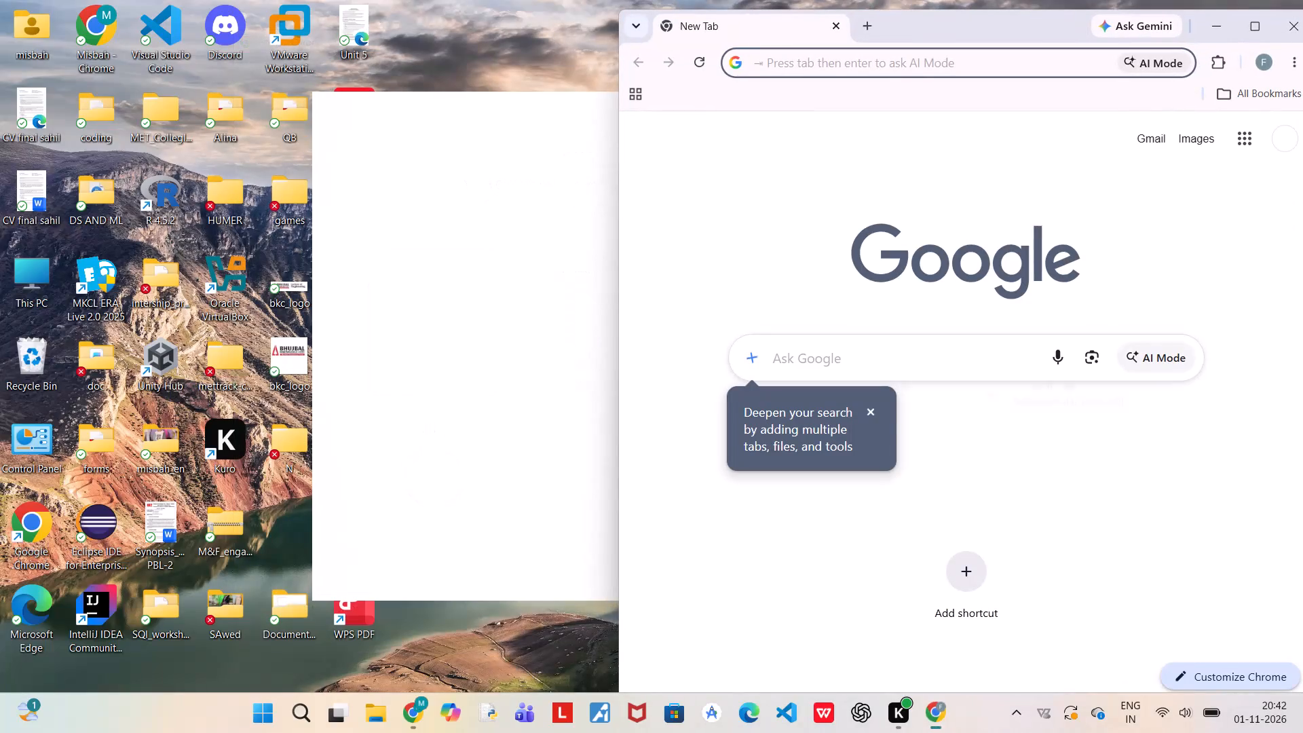
Search Google for google sheets in the new Chrome tab.
left_click(787, 359)
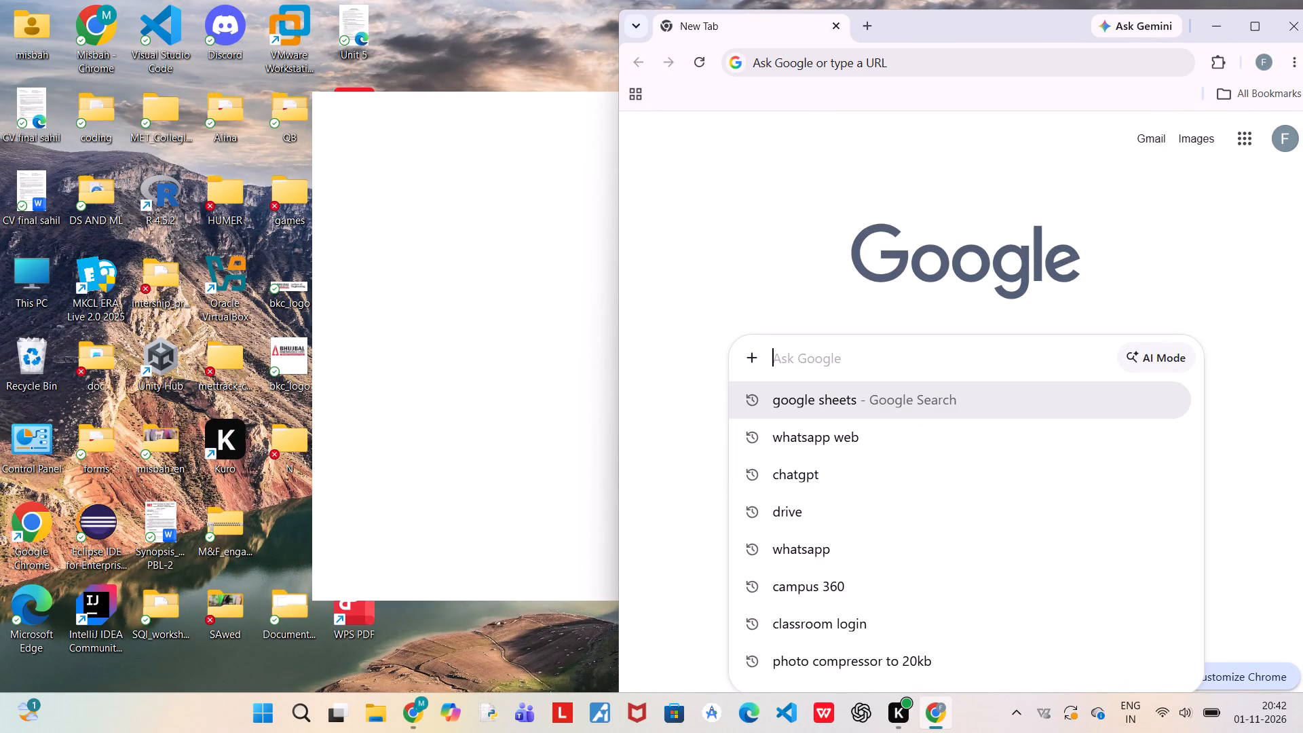
left_click(787, 391)
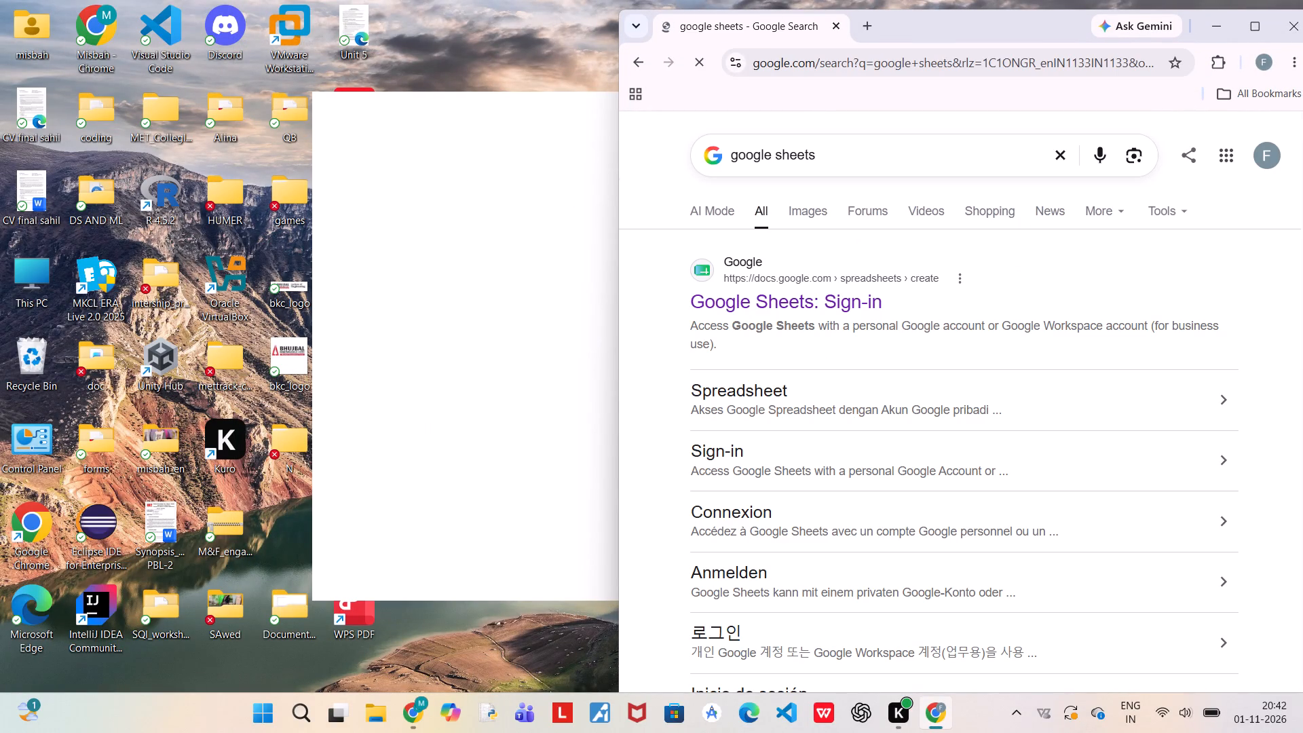
left_click(555, 63)
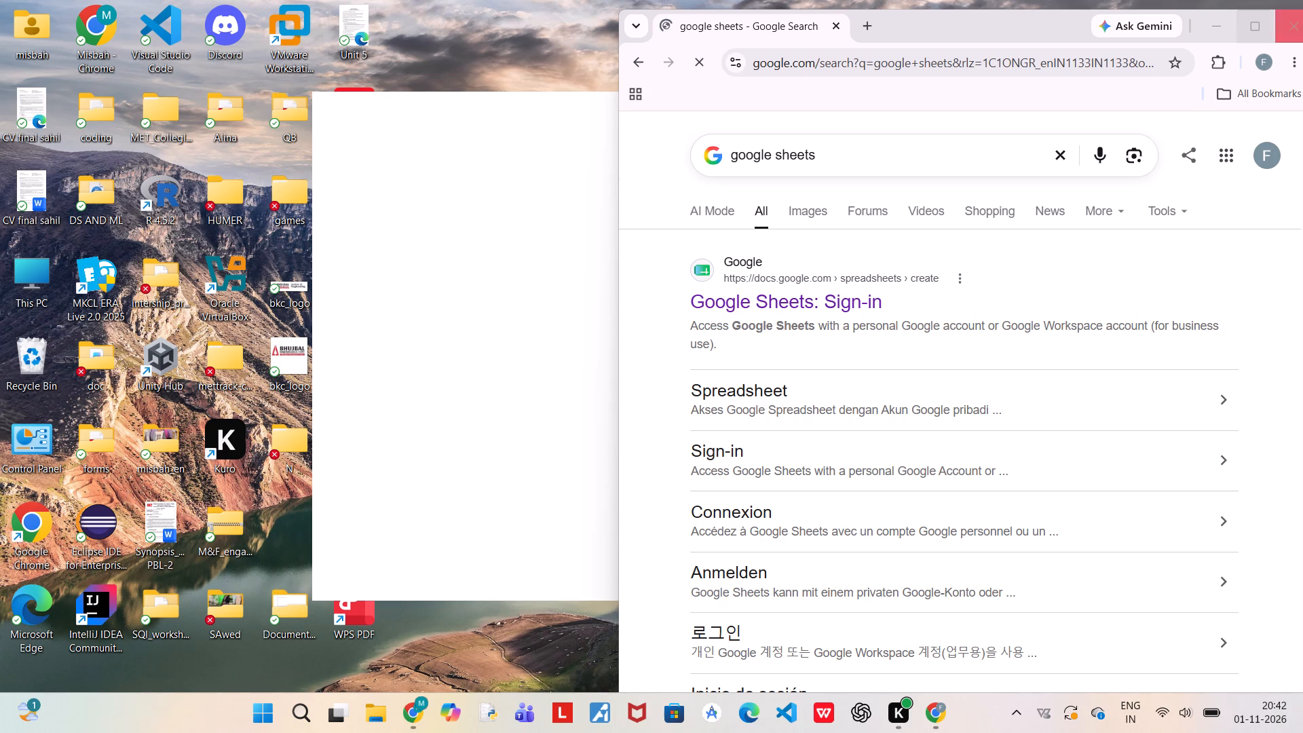